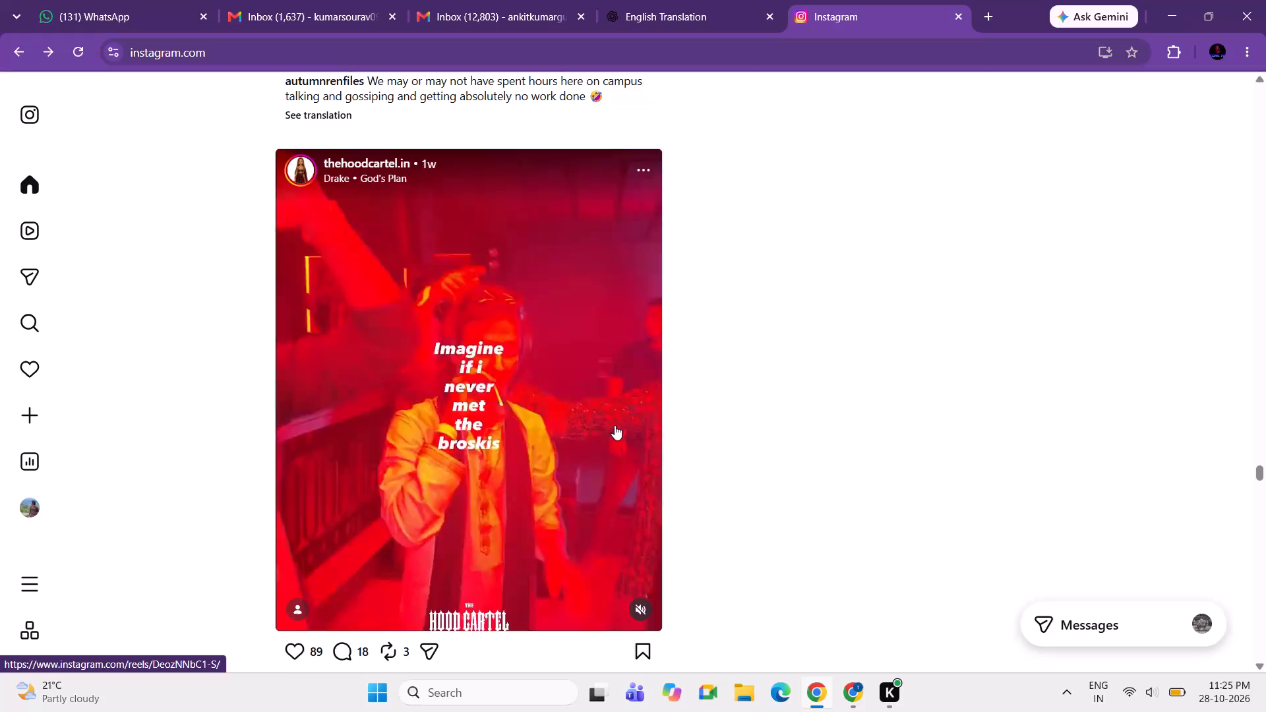
Browse the Instagram home feed, looking through the posts that follow the thehoodcartel.in God's Plan reel.
scroll(615, 425, "down", 1)
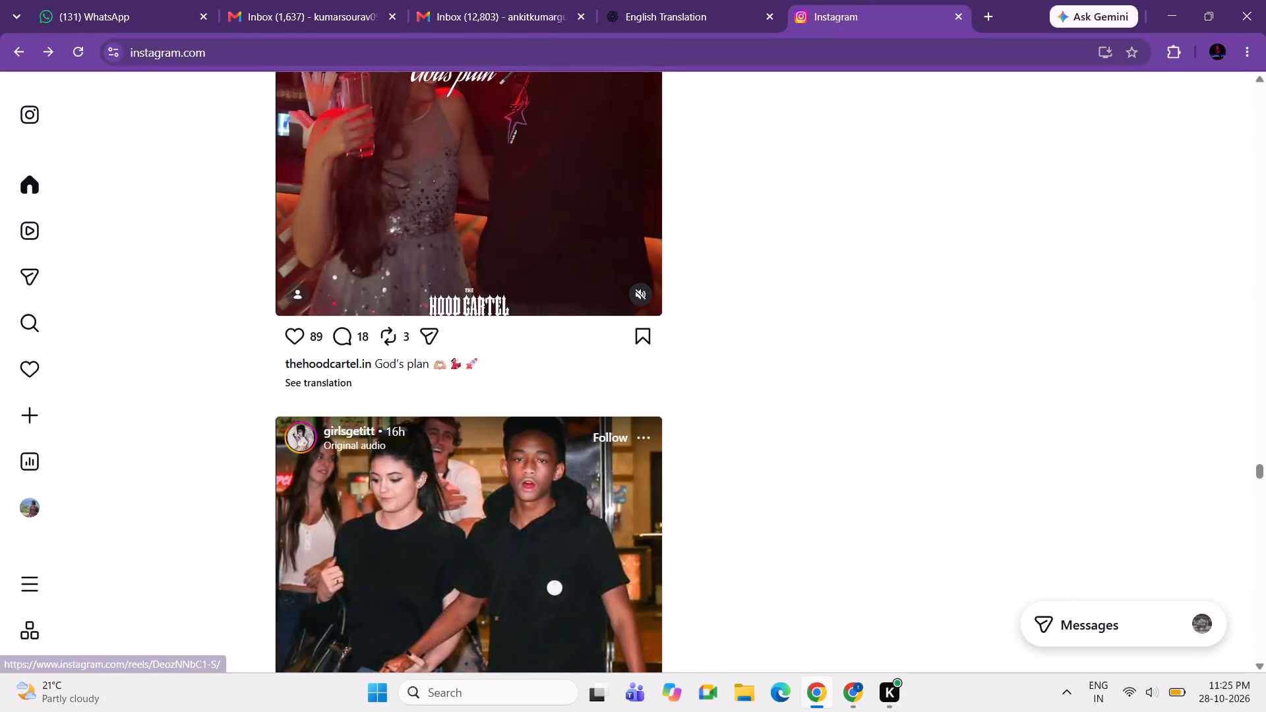
scroll(615, 406, "up", 1)
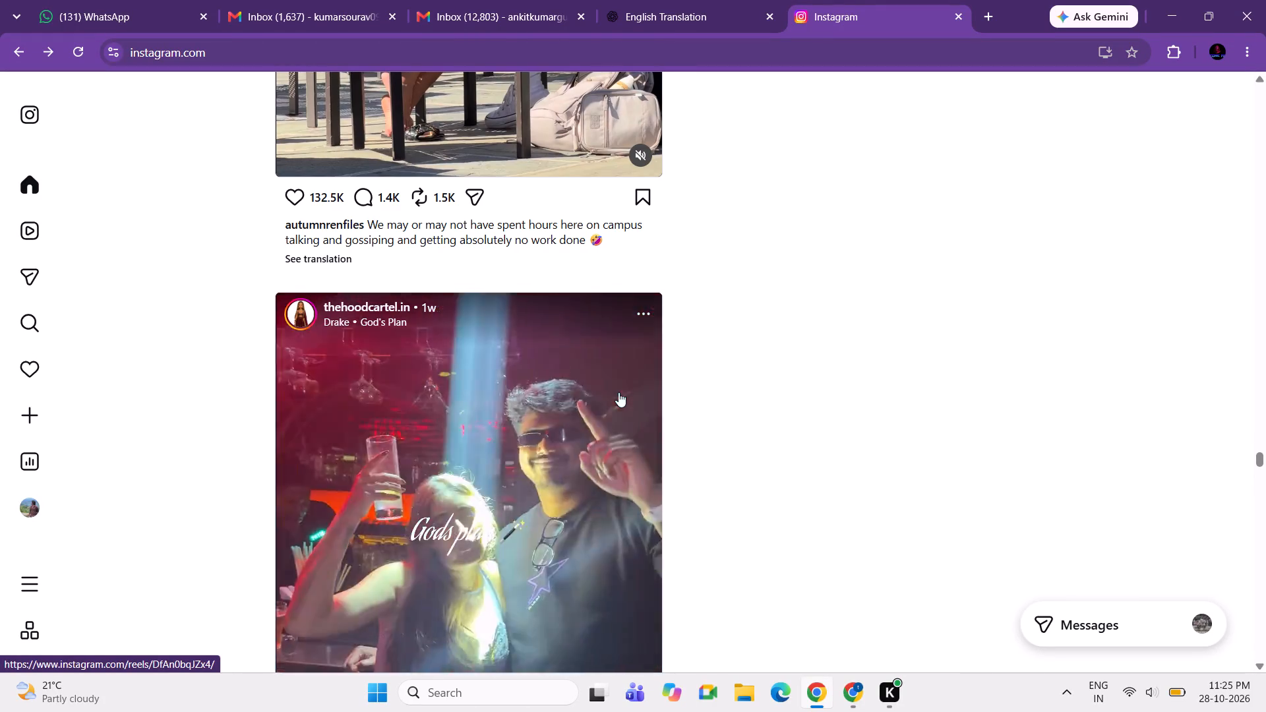
scroll(618, 392, "down", 3)
scroll(617, 400, "up", 1)
scroll(617, 400, "down", 2)
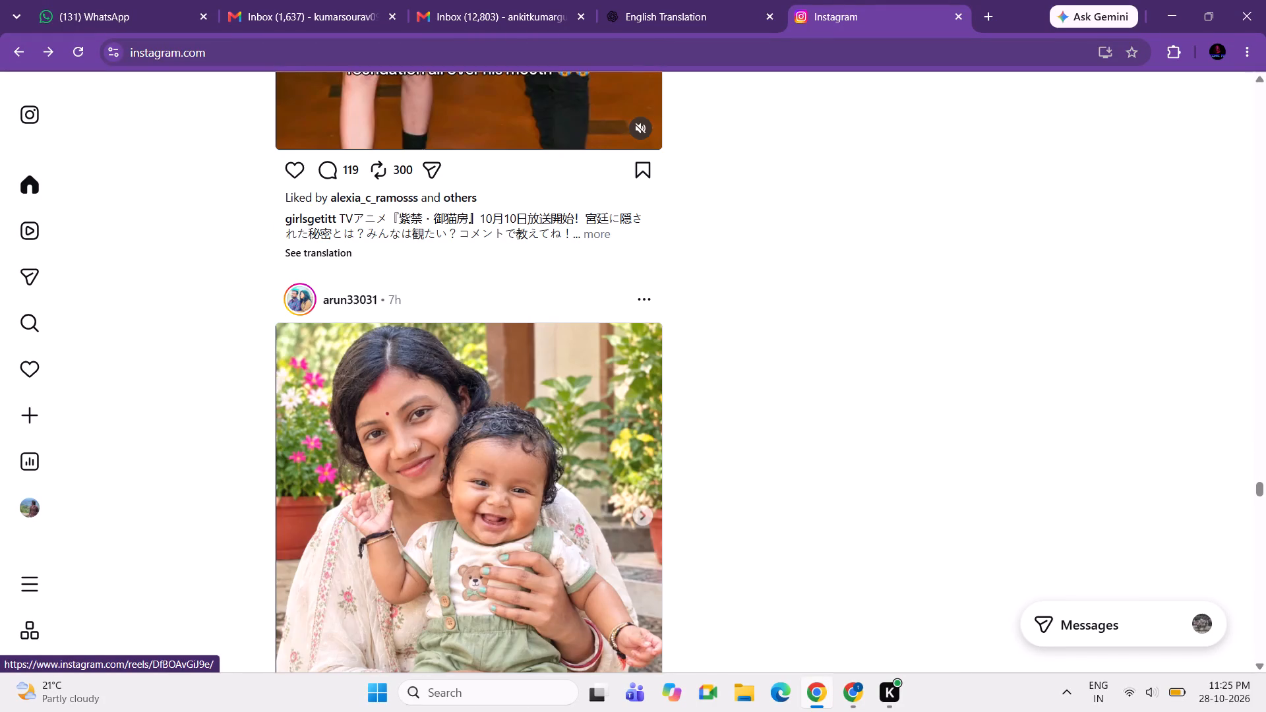
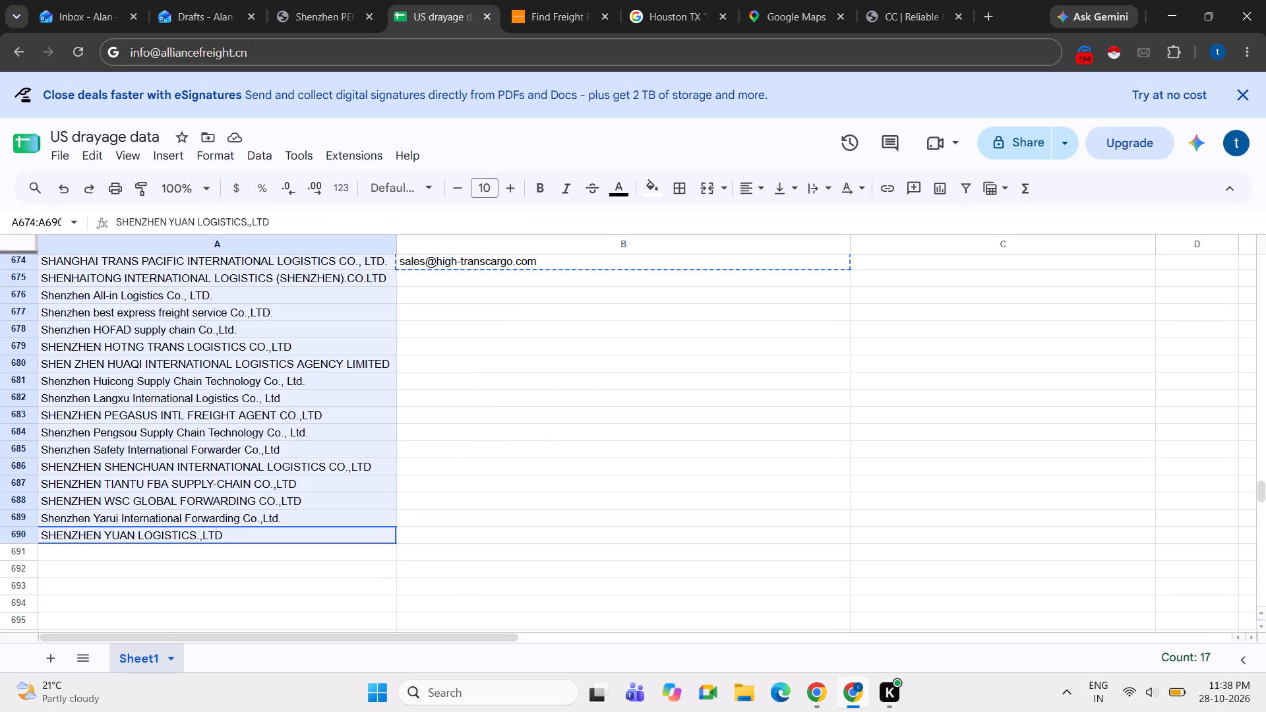
Extend the selection to company names A668:A690 and fill these cells with yellow.
left_click_drag(229, 251, 231, 251)
left_click(643, 196)
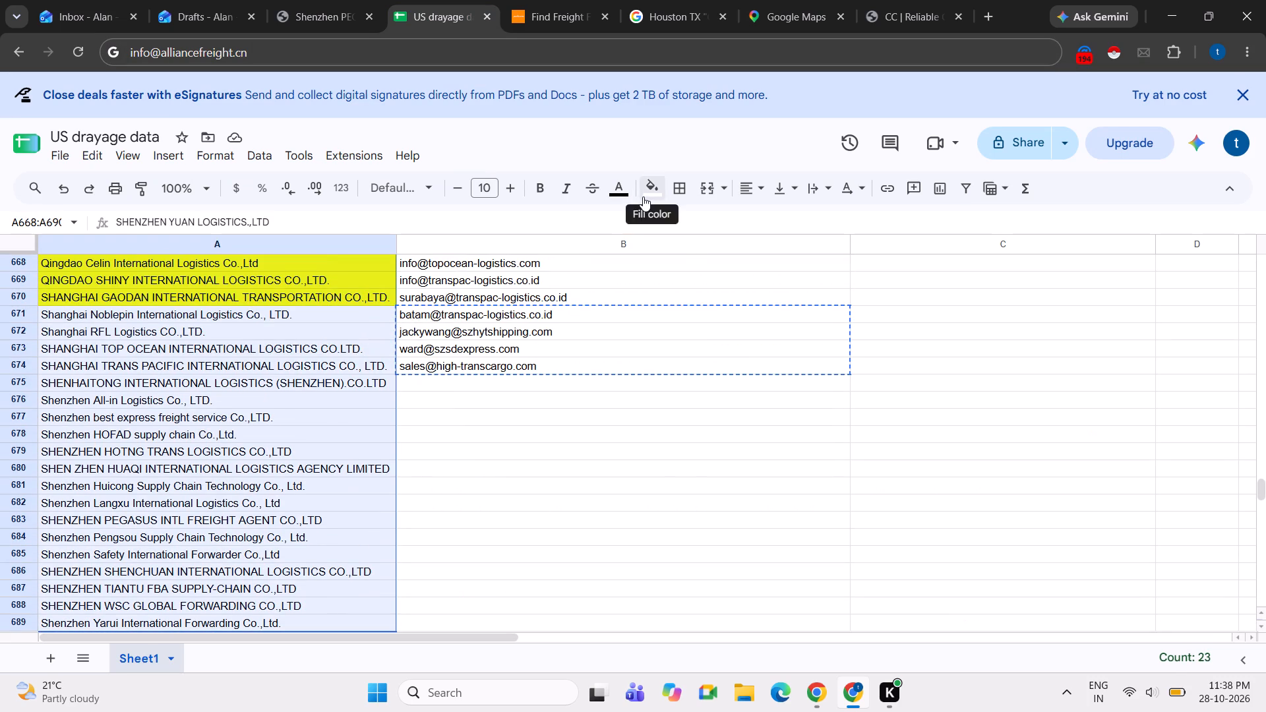
left_click(706, 264)
Select cell A691 for the next batch of names, and open page 47 of the JCtrans China company directory.
scroll(334, 487, "down", 1)
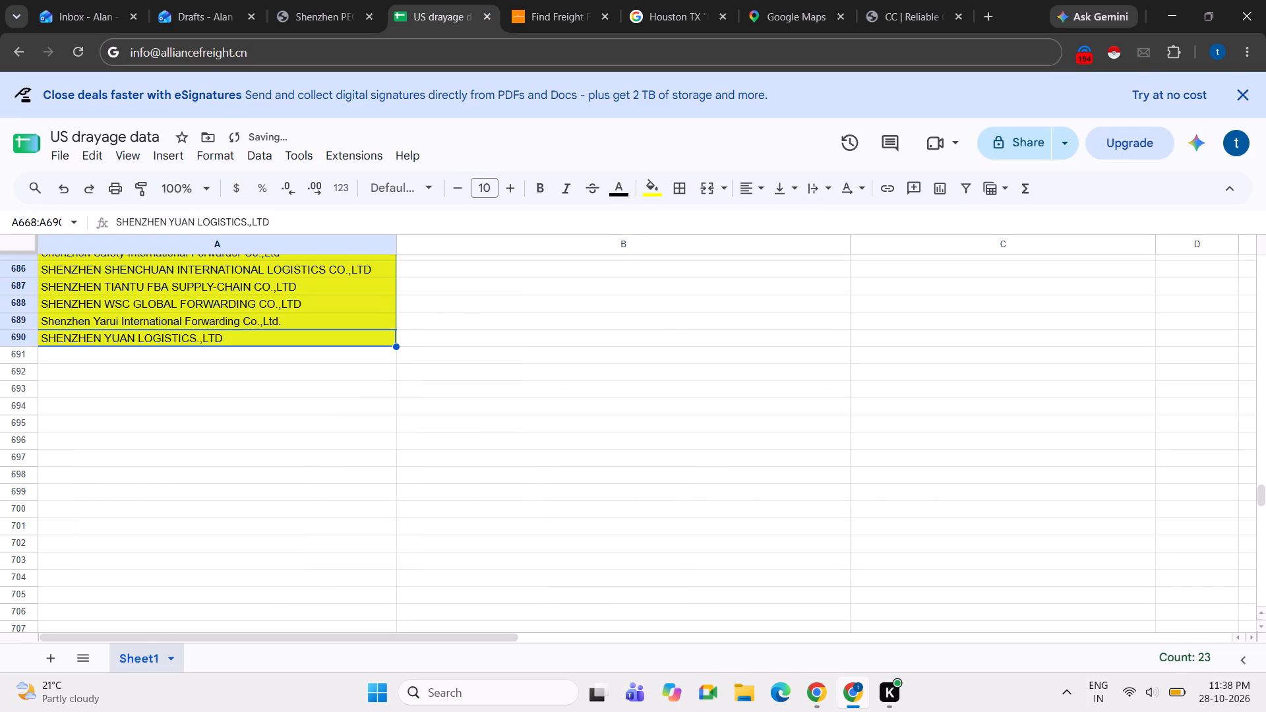
left_click(271, 353)
left_click(564, 2)
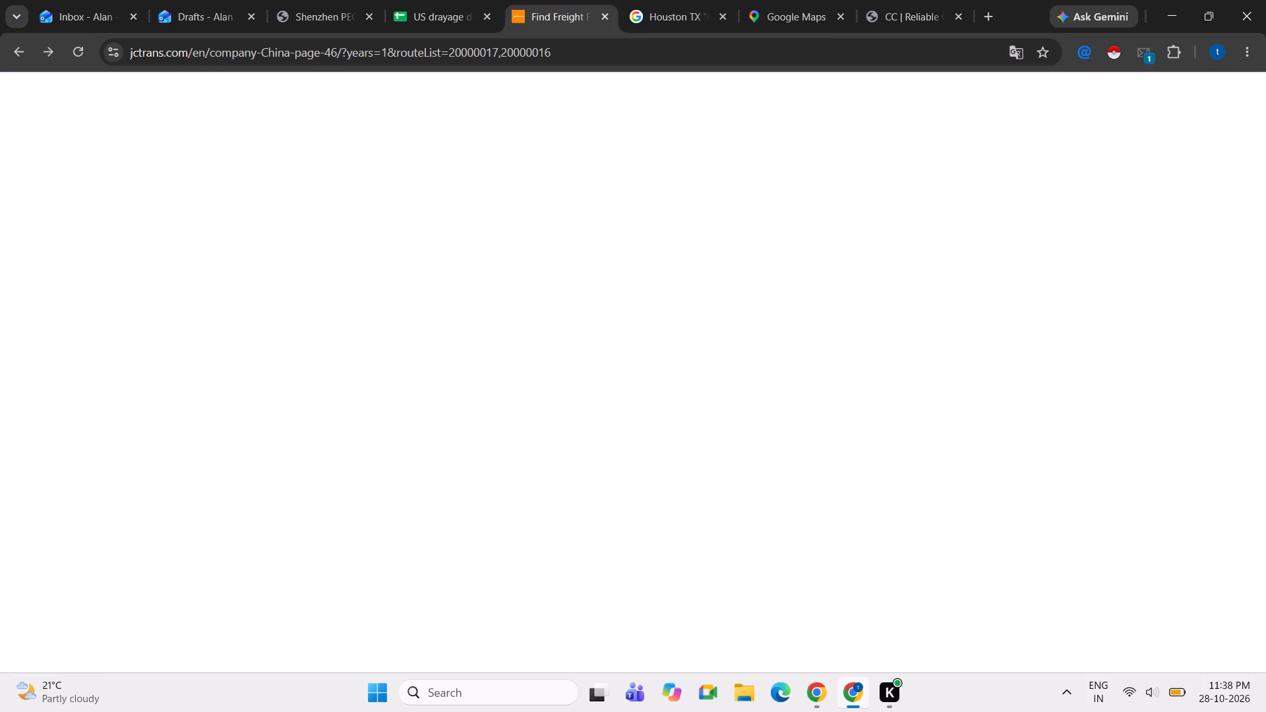
left_click(653, 11)
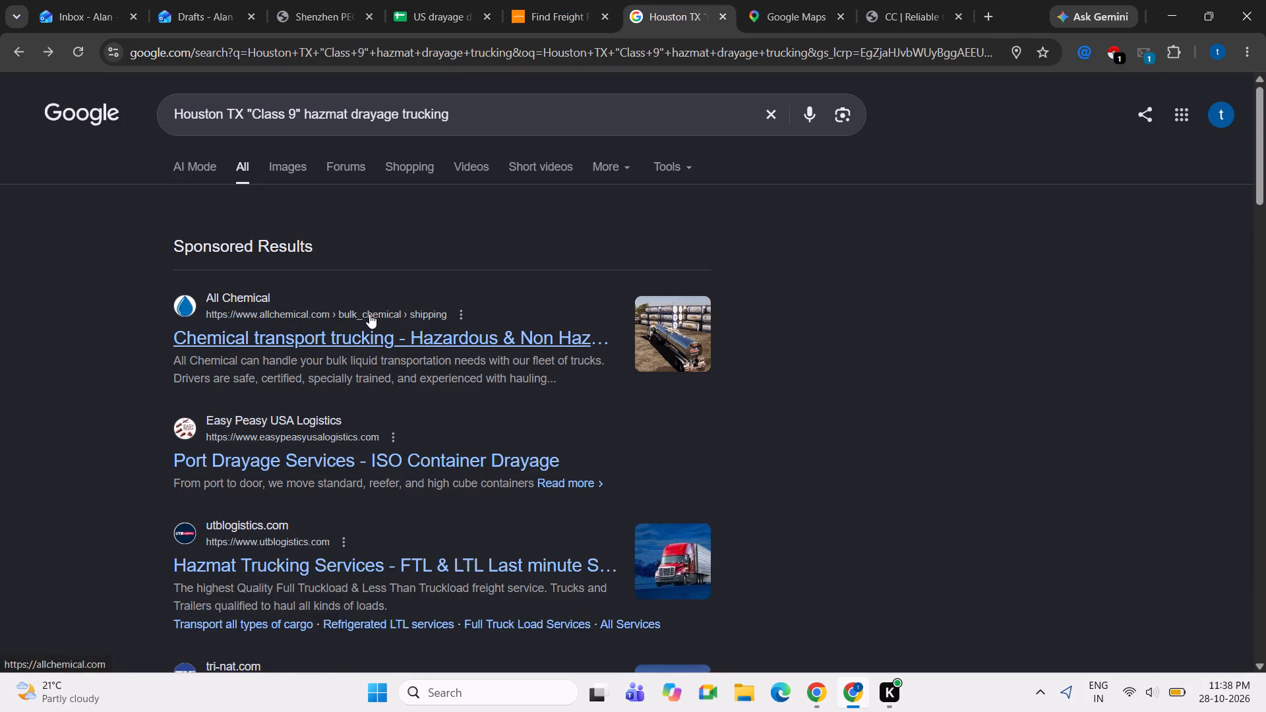
left_click(555, 7)
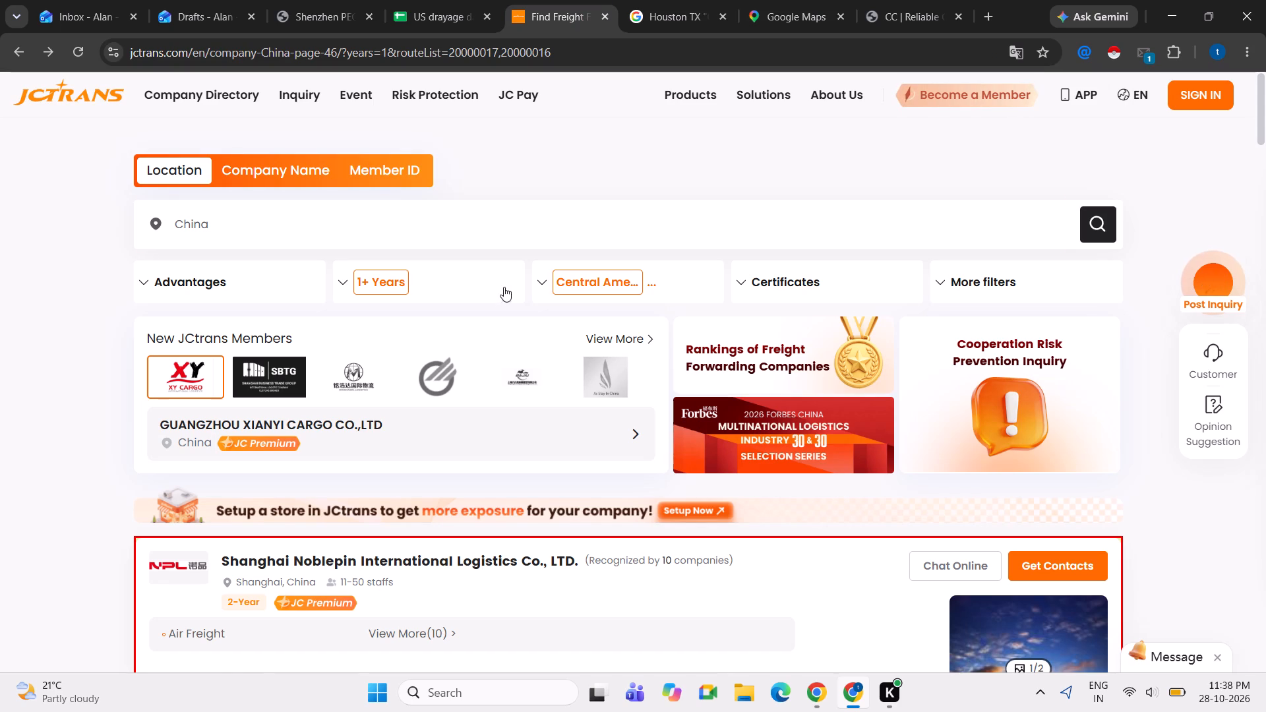
scroll(489, 295, "down", 10)
scroll(555, 292, "down", 1)
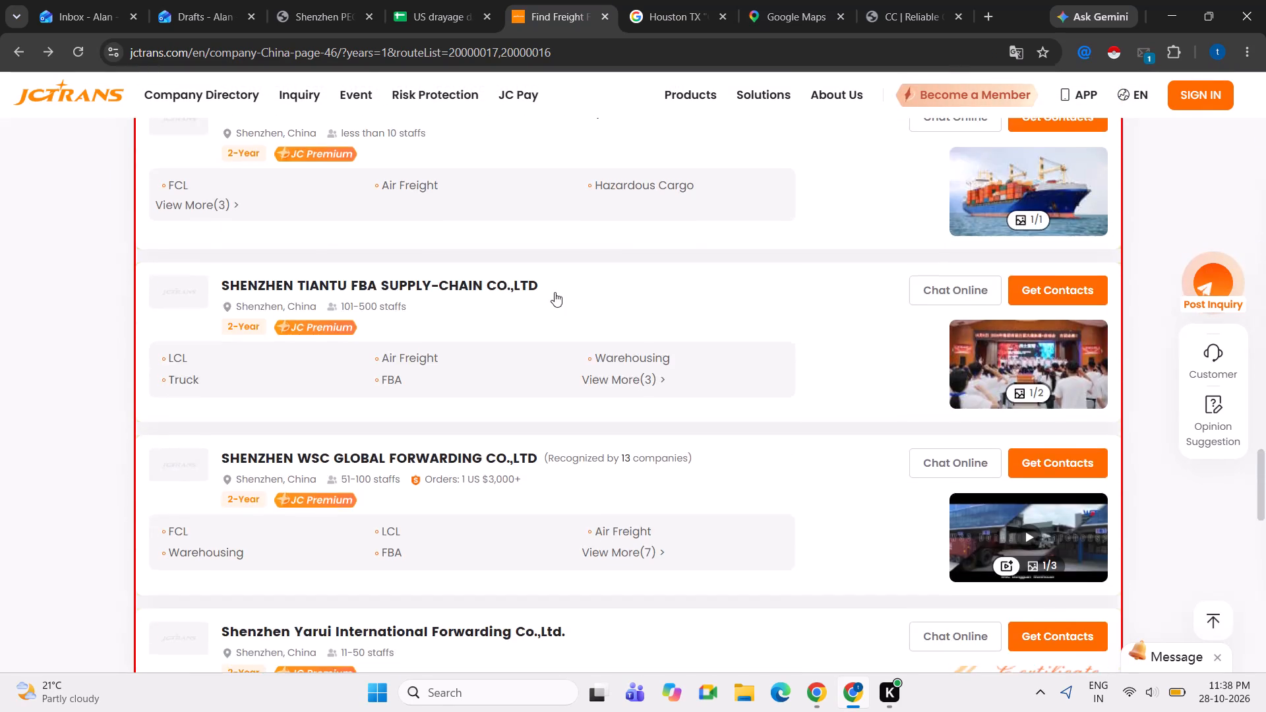
scroll(555, 292, "down", 2)
left_click(629, 247)
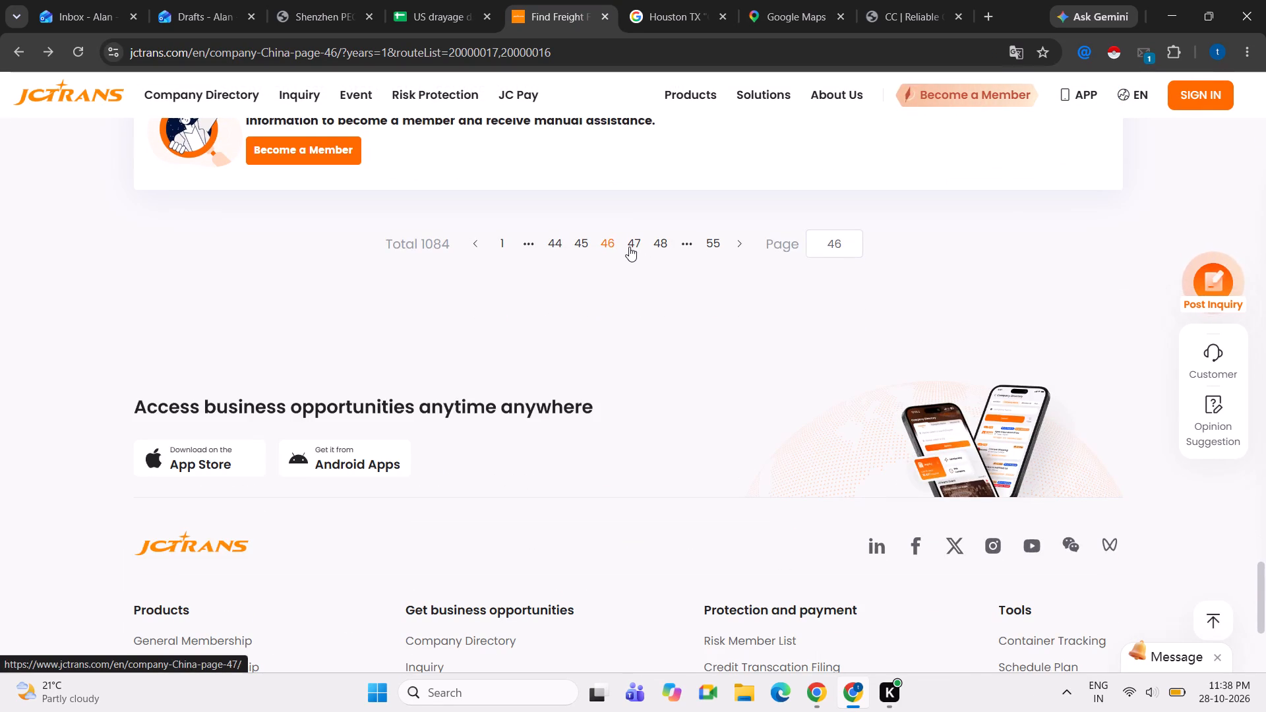
Scrape directory page 47 with Instant Data Scraper and copy all company names, from Skymap International Logistics to Zhongwu (Tianjin) International Logistics.
left_click(1145, 54)
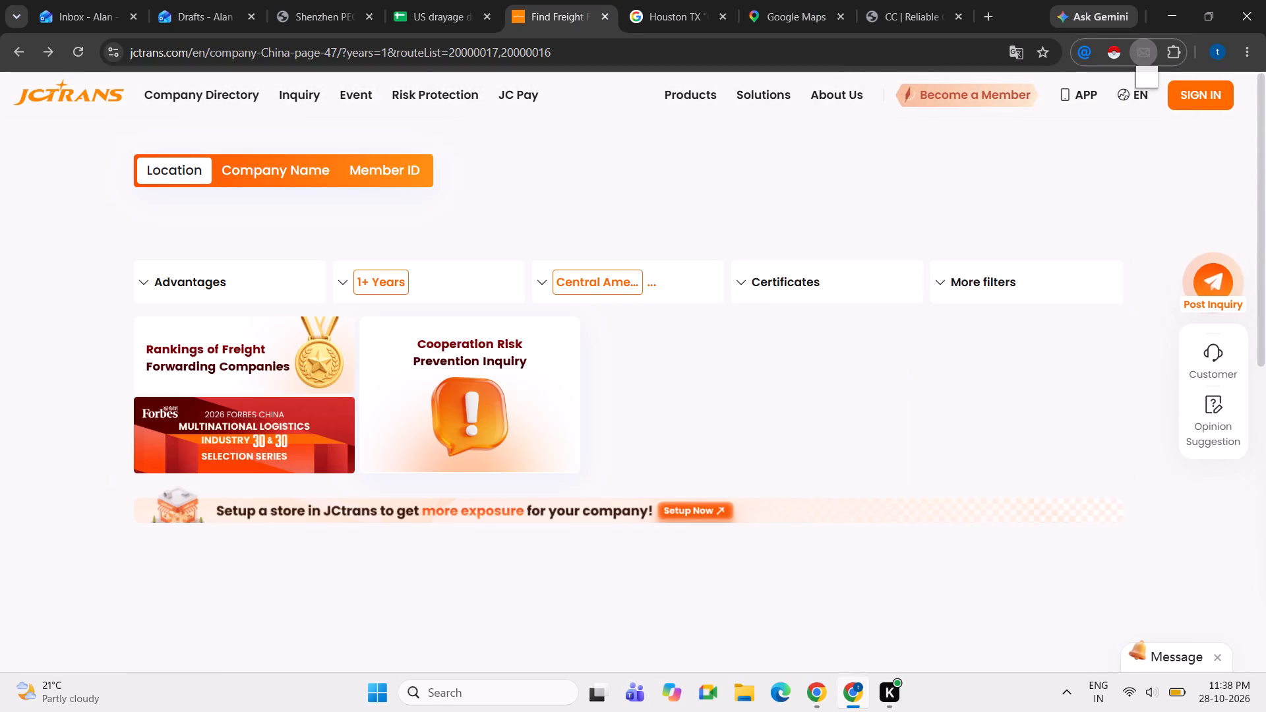
left_click(1213, 158)
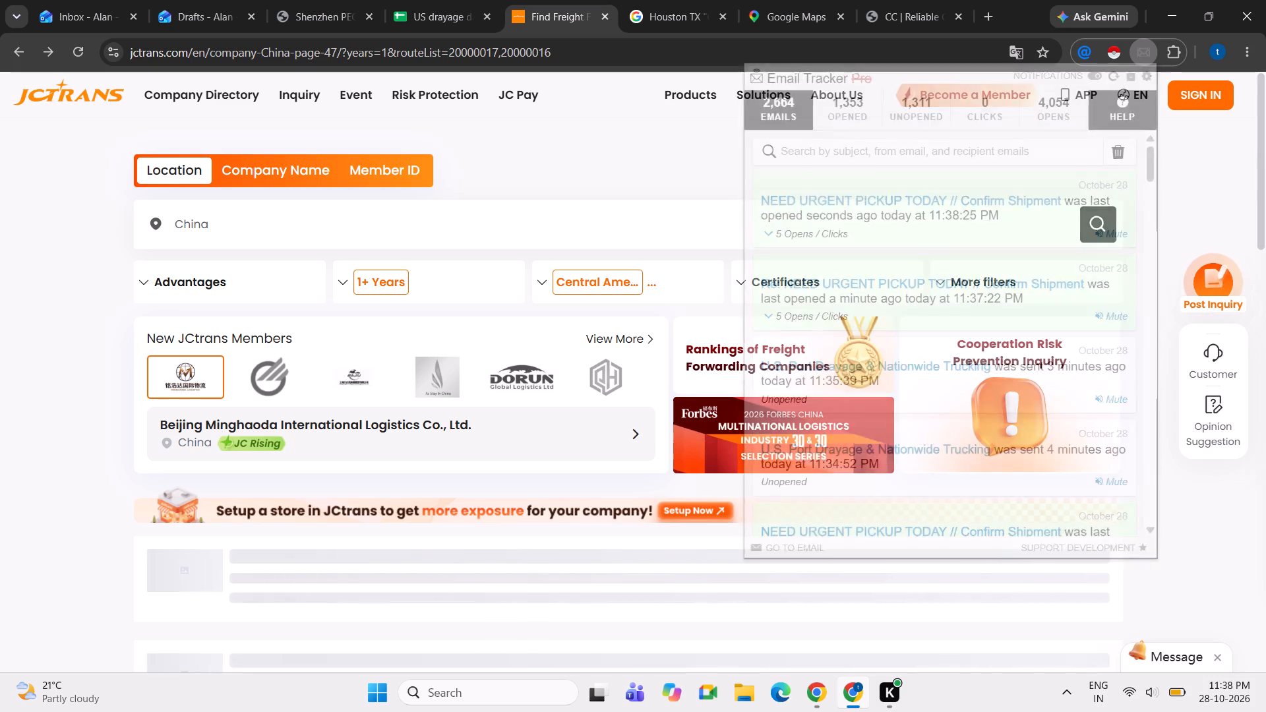
left_click(1118, 51)
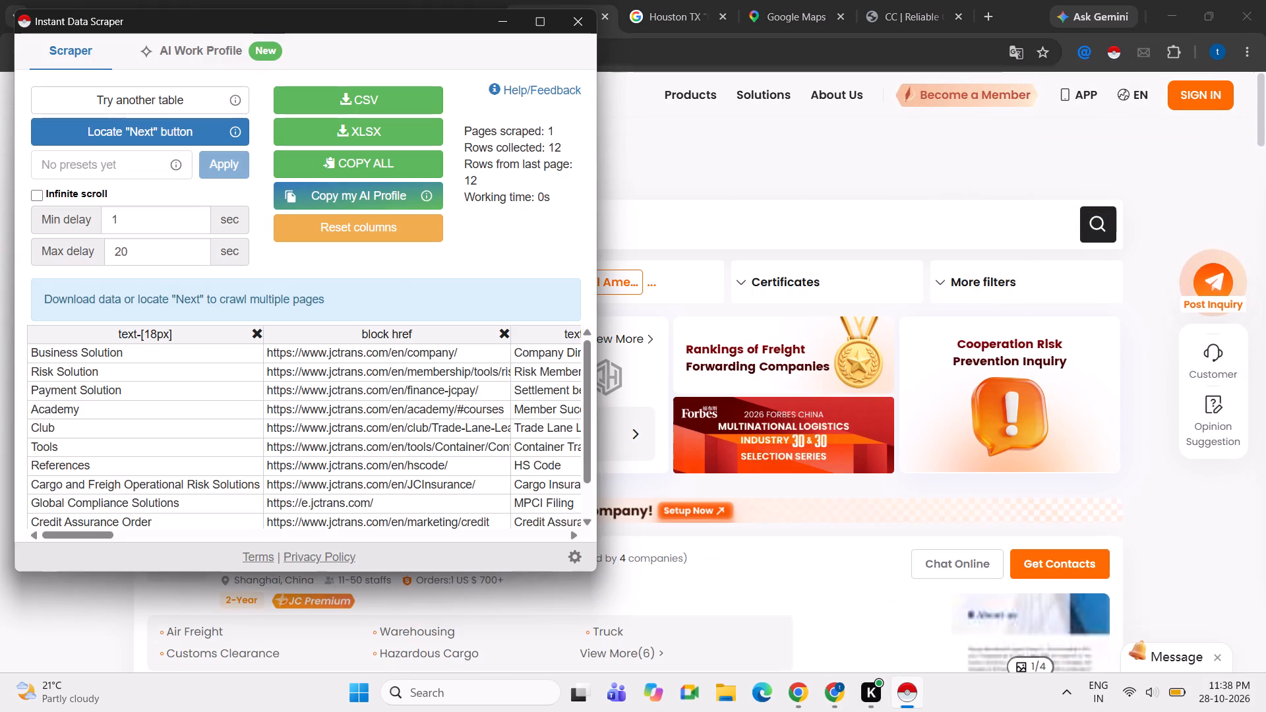
left_click(575, 22)
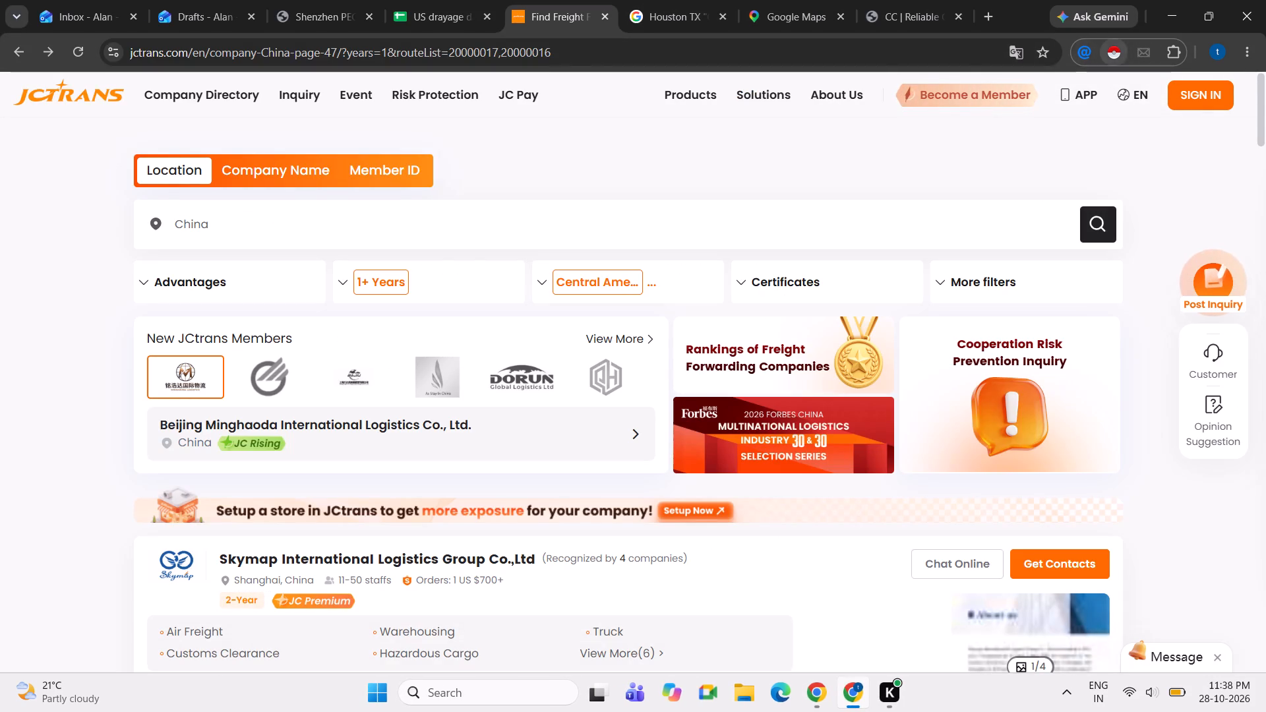
left_click(1106, 52)
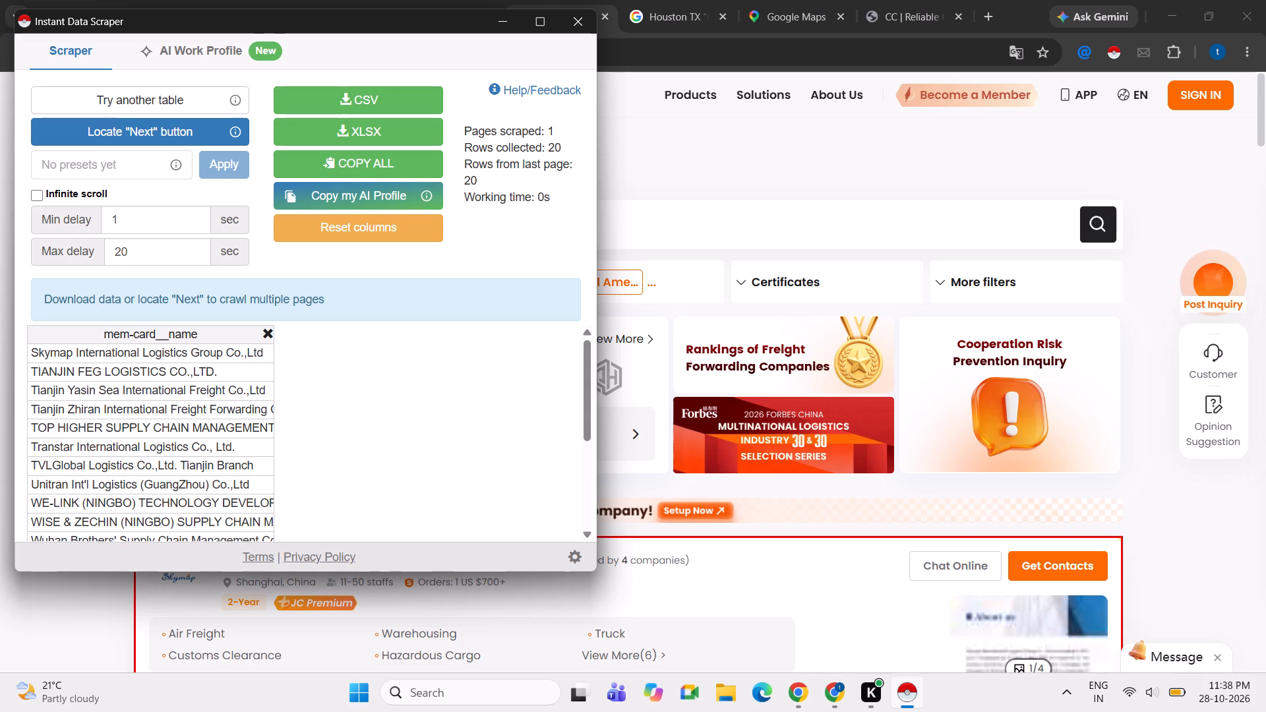
left_click_drag(196, 350, 208, 529)
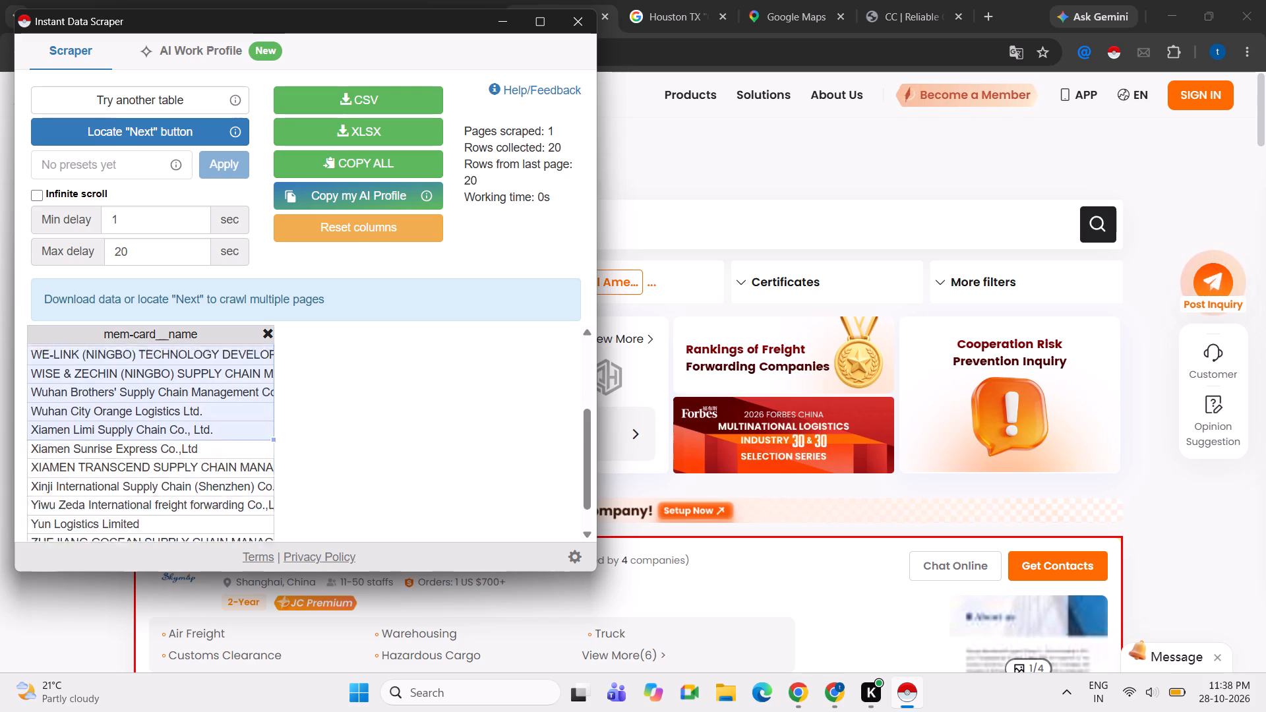
left_click_drag(208, 529, 235, 556)
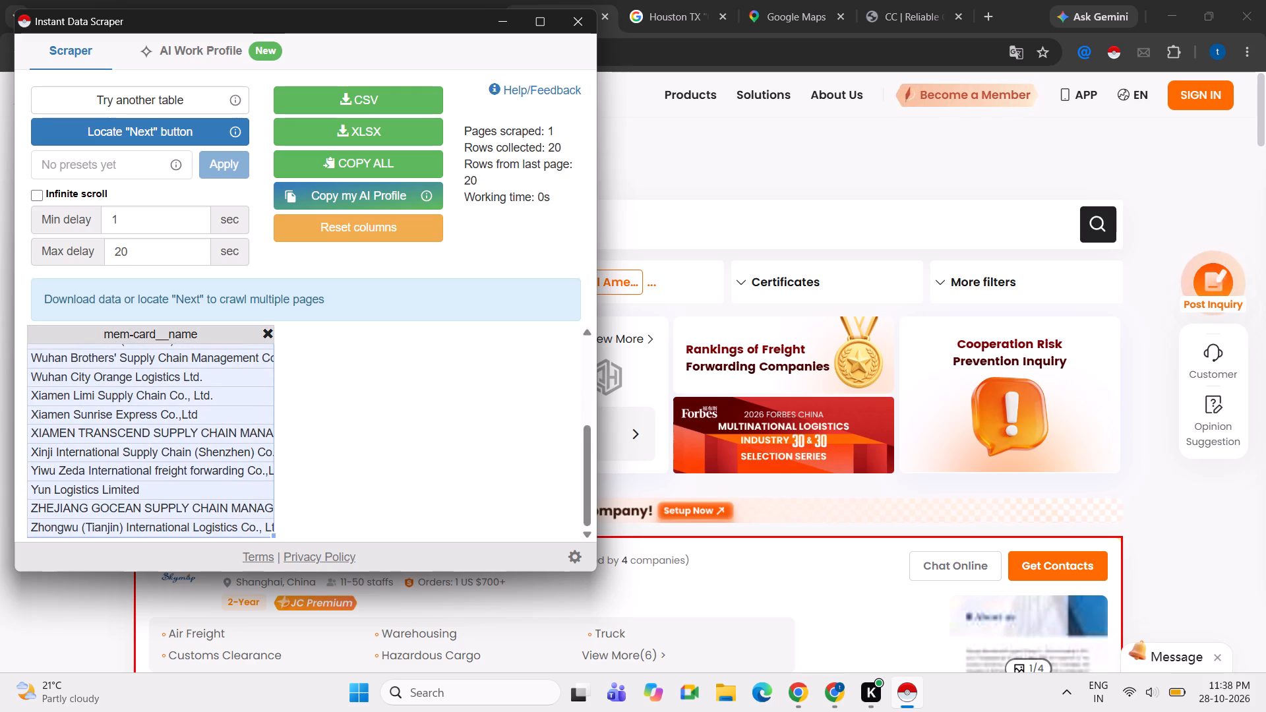
left_click_drag(235, 556, 237, 557)
key("ctrl+c")
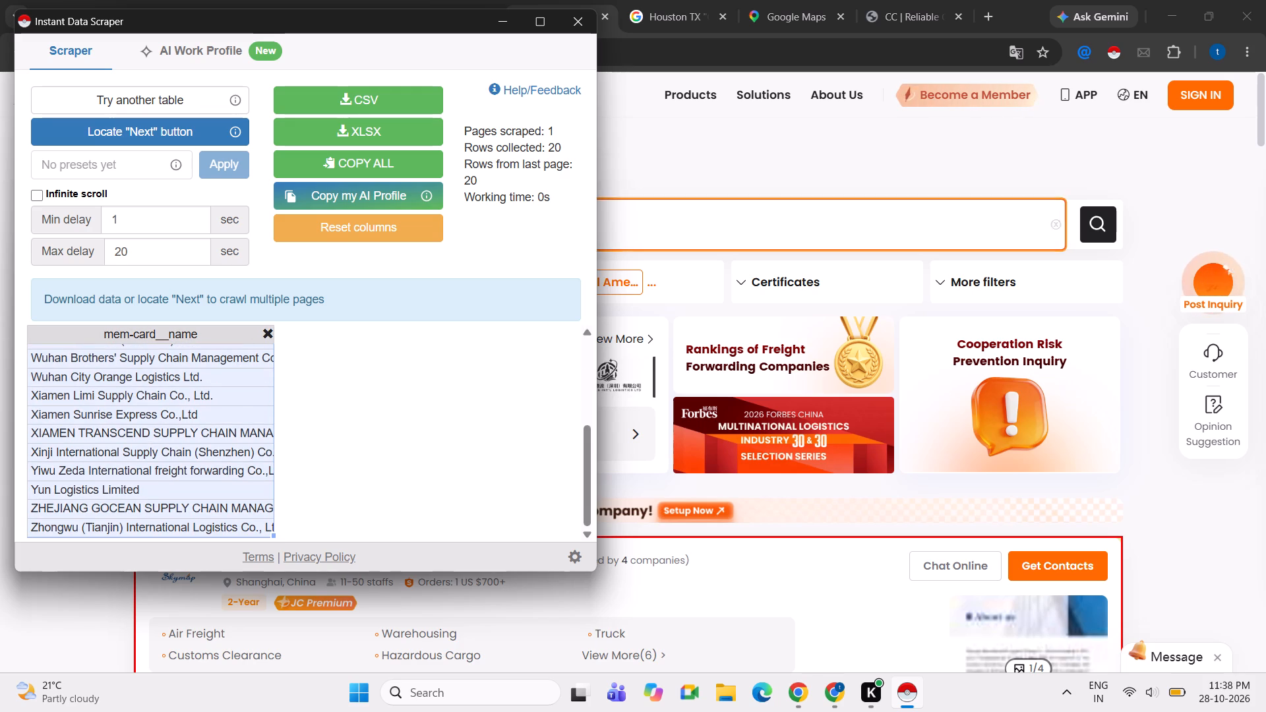
left_click(572, 18)
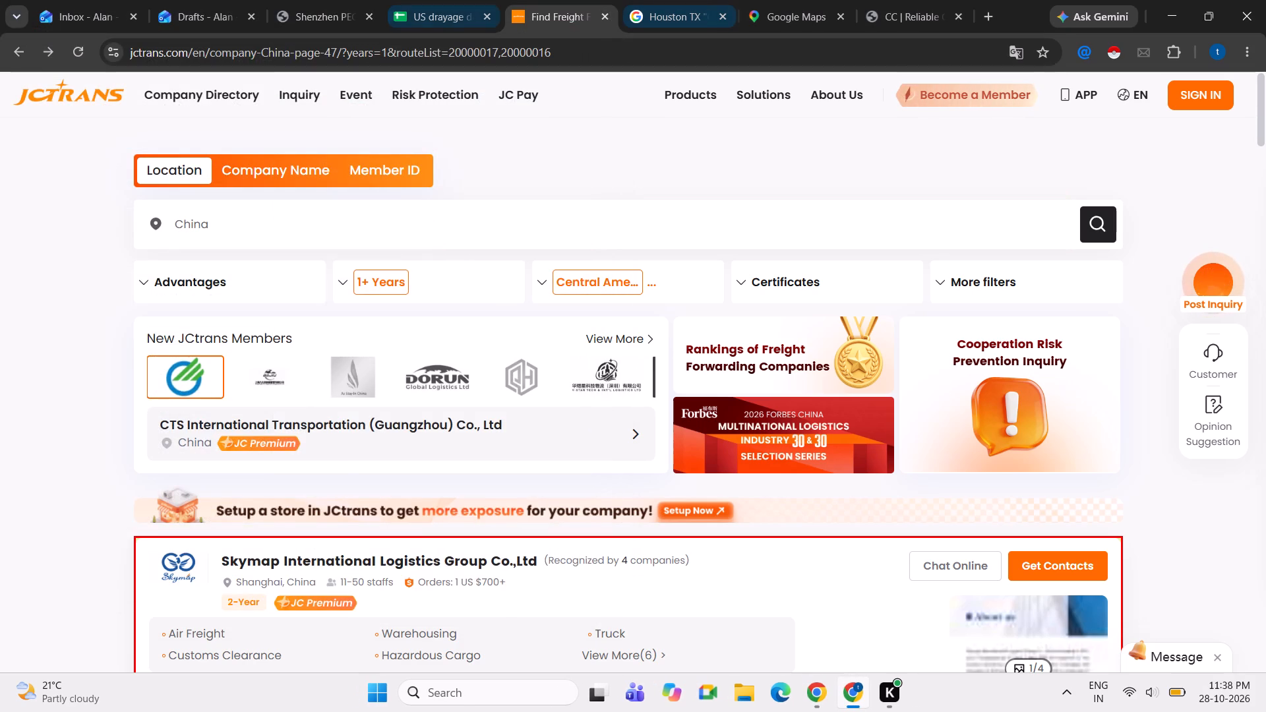
Paste the copied company names into column A of the US drayage data sheet, starting at A691.
left_click(440, 0)
key("ctrl+v")
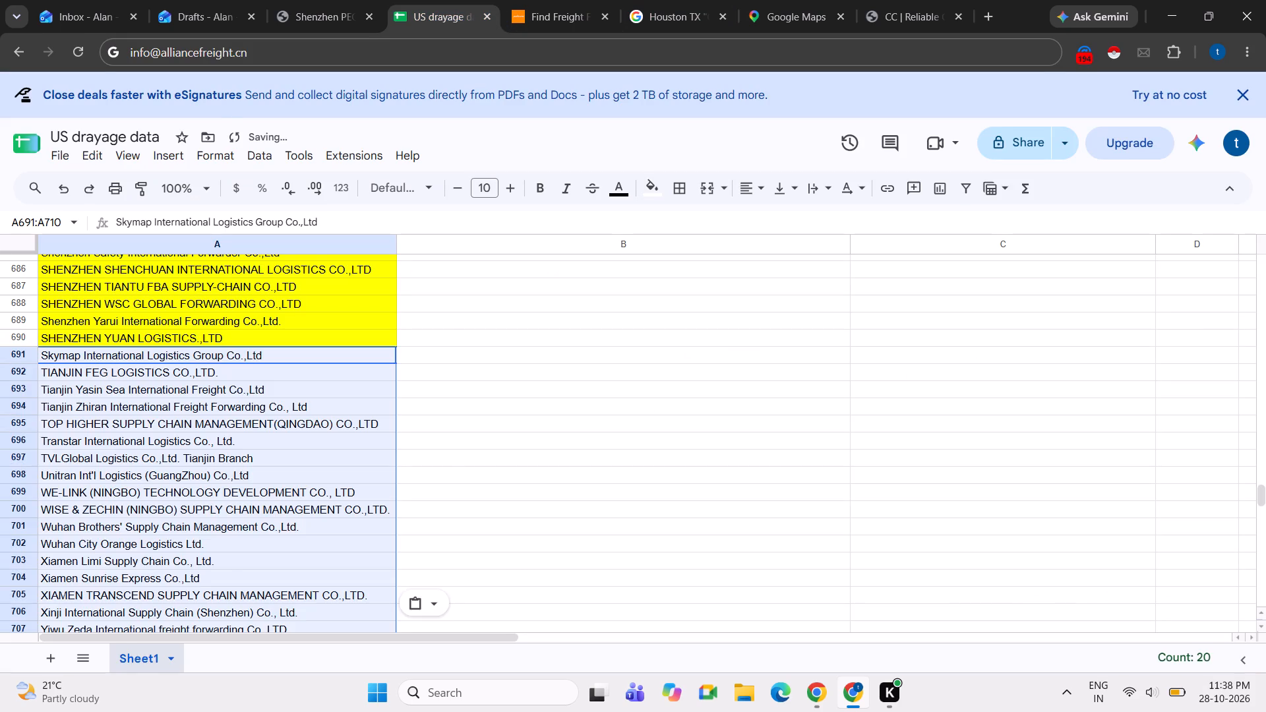
Select cell A711 below the pasted names, and open page 48 of the JCtrans China company directory.
scroll(216, 421, "down", 1)
left_click(227, 394)
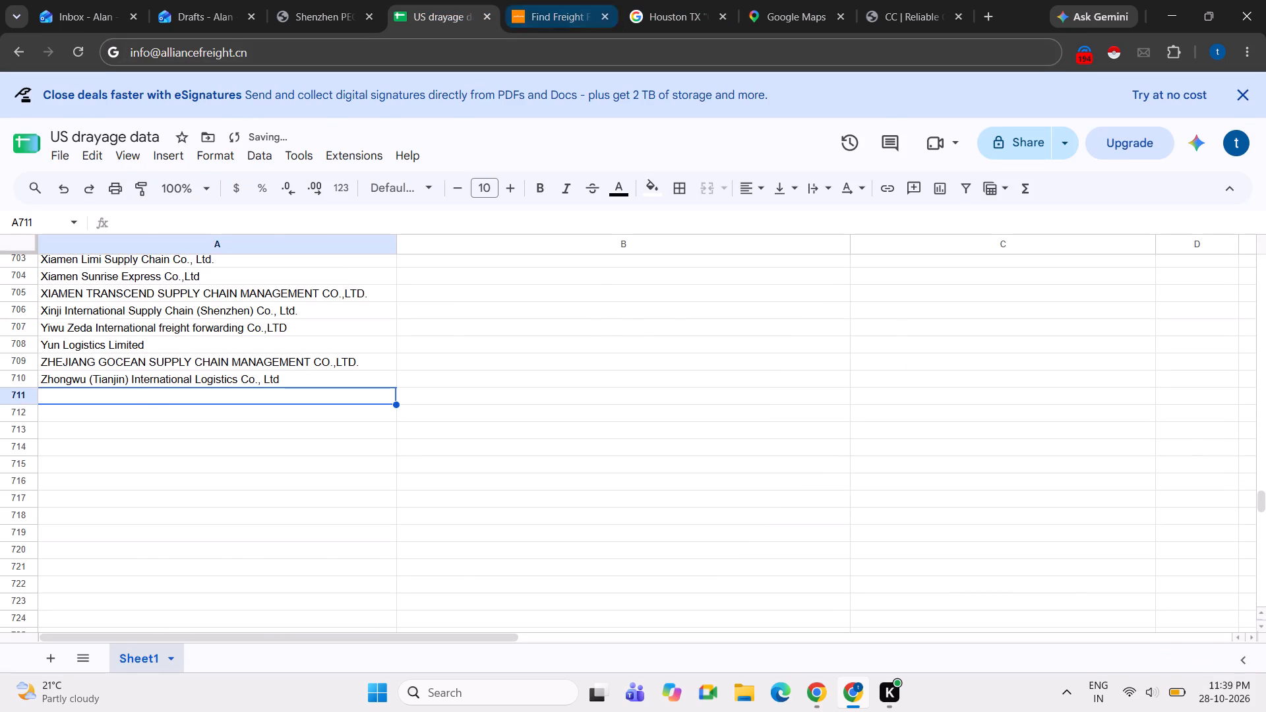
left_click(559, 0)
scroll(580, 350, "down", 14)
scroll(574, 348, "up", 1)
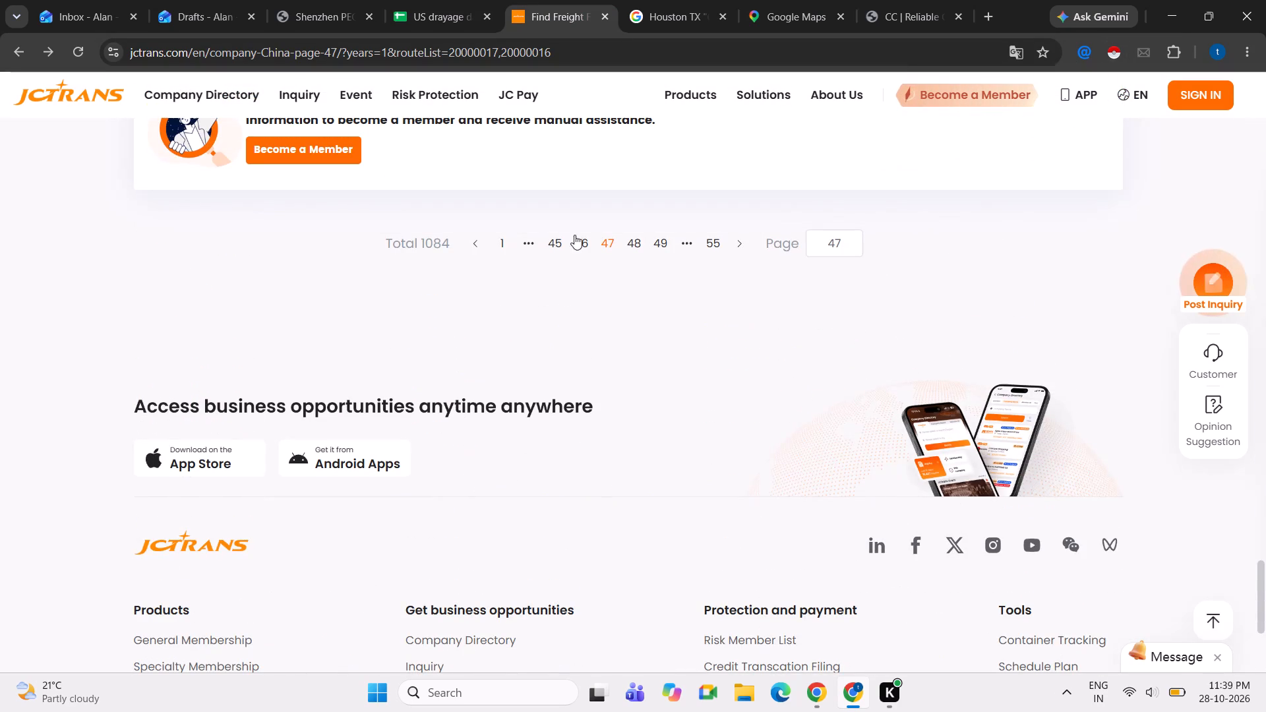
left_click(634, 237)
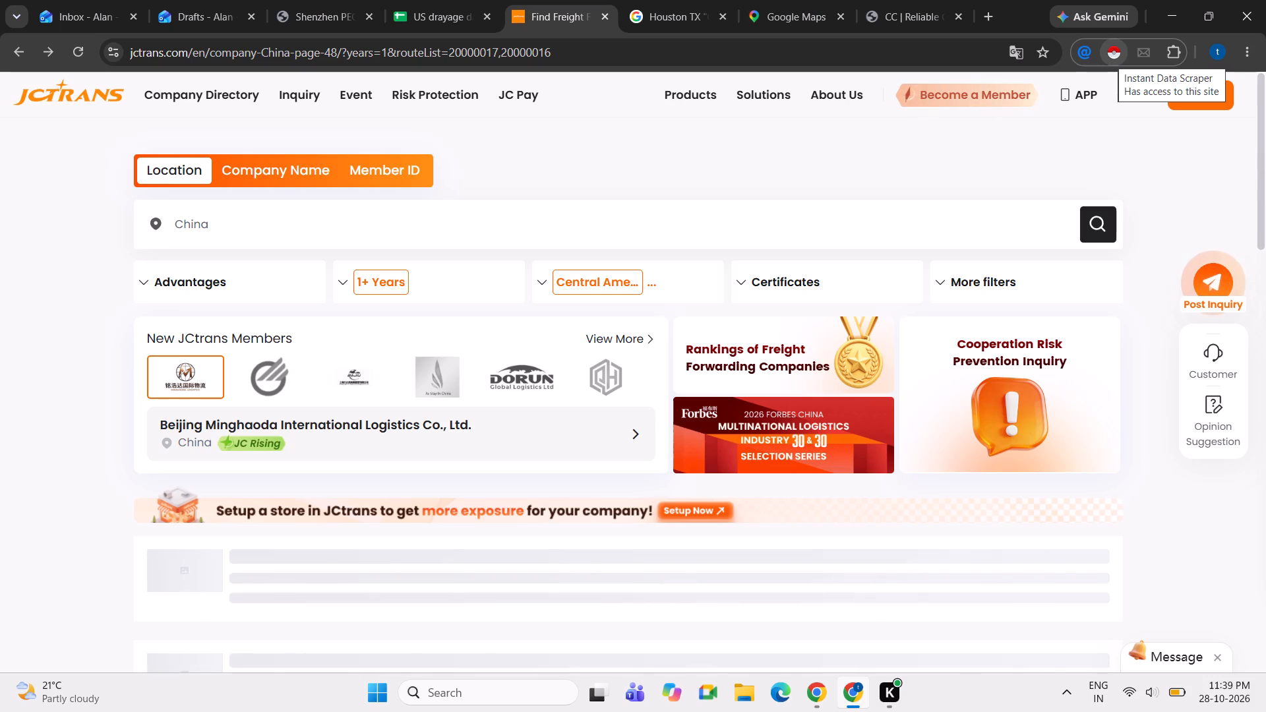
Scrape directory page 48 with Instant Data Scraper and copy all company names through LUCKY LOGISTICS (NANJING) LTD.
left_click(1118, 55)
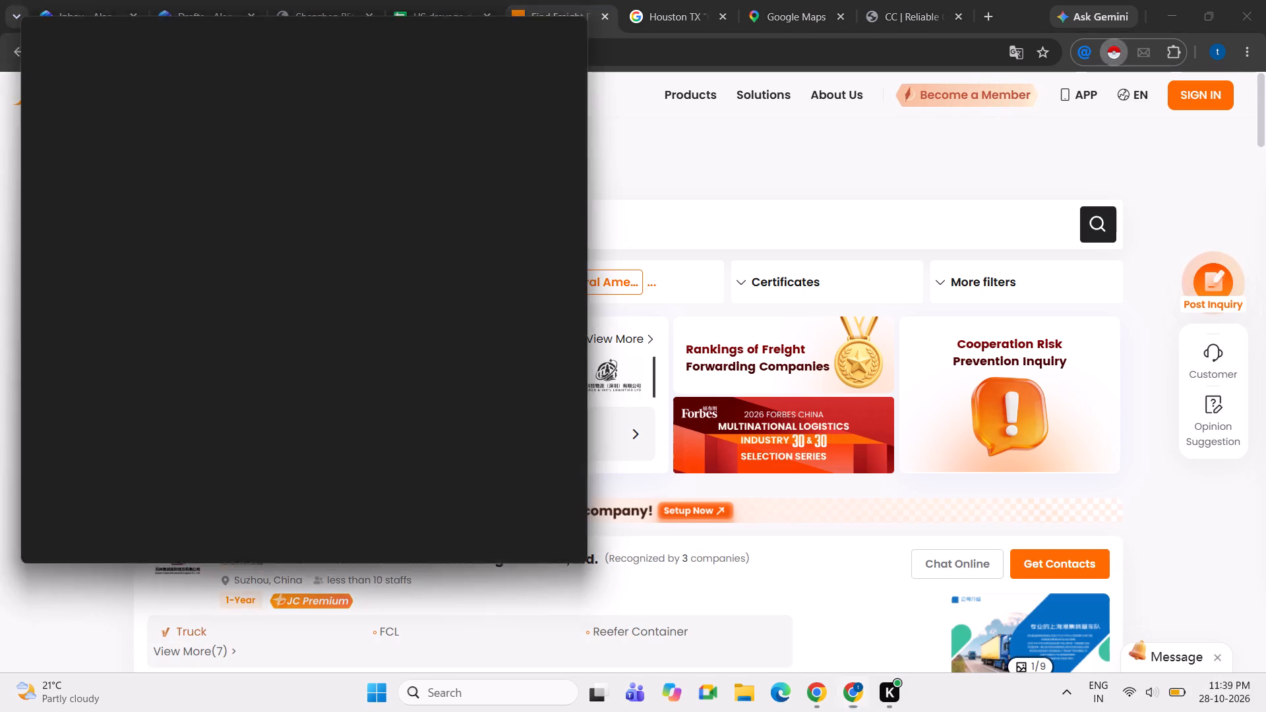
left_click_drag(198, 349, 212, 523)
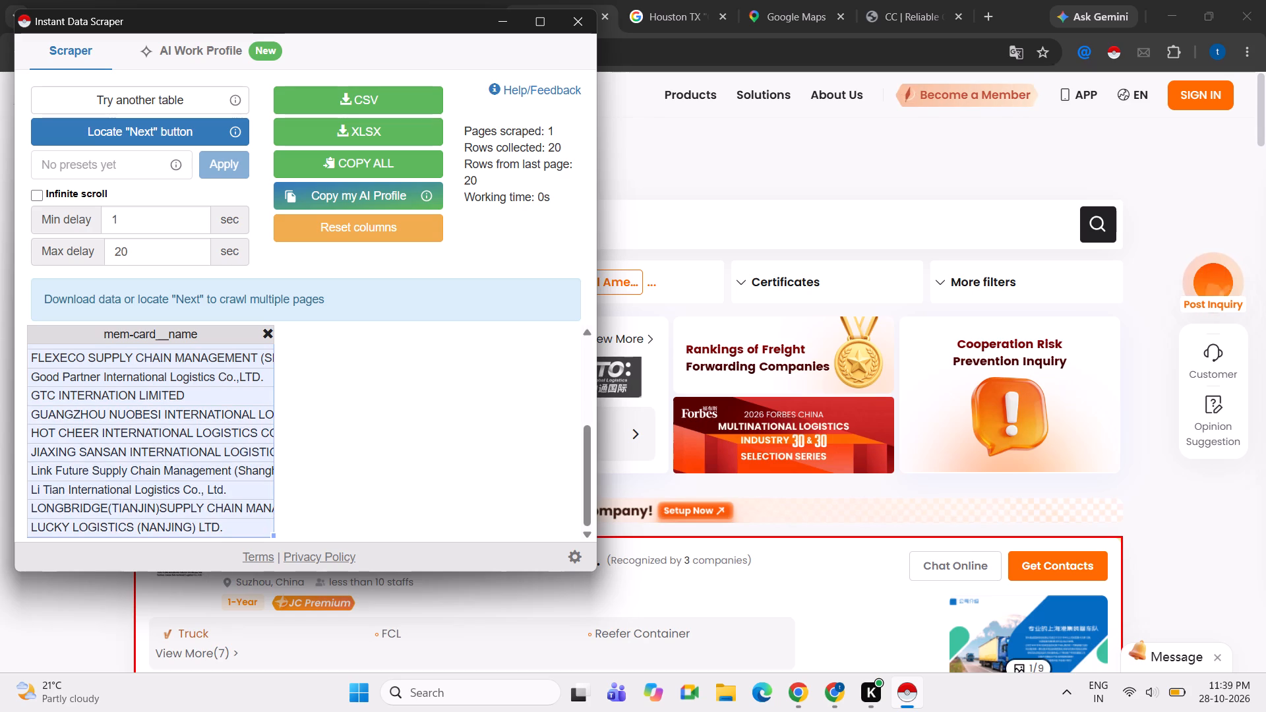
key("ctrl+c")
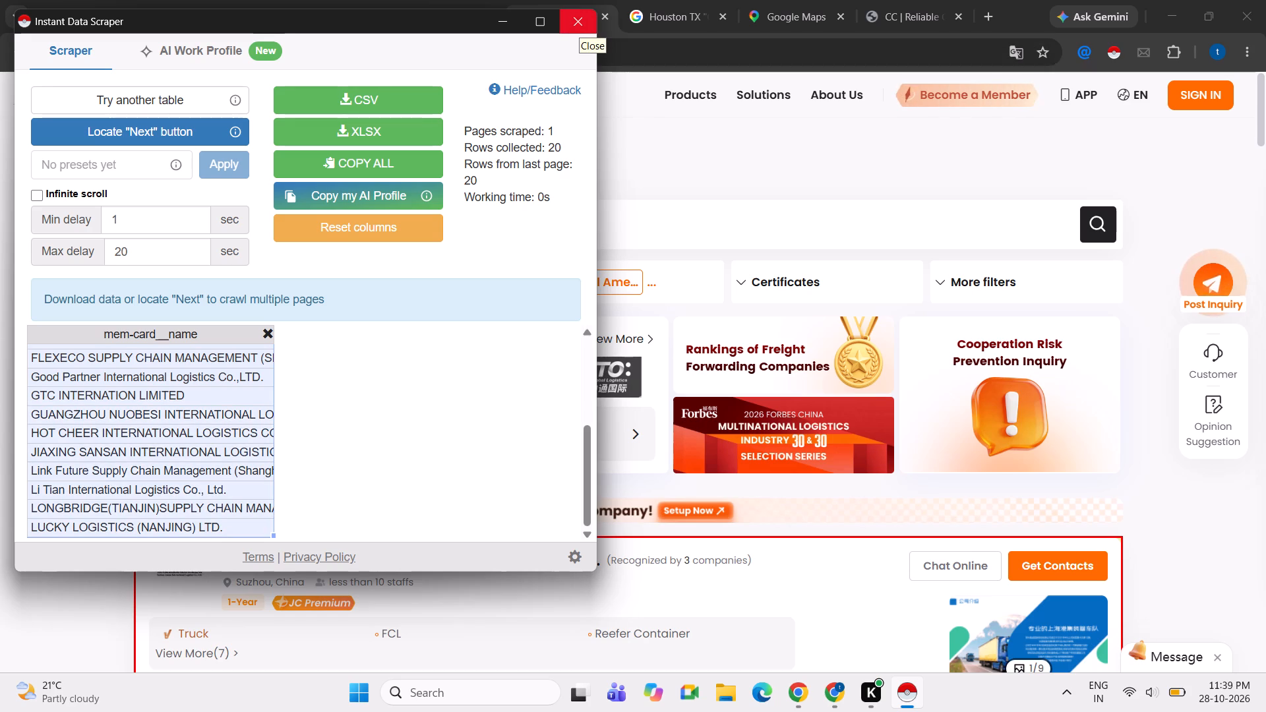
Close the scraper and paste the copied company names into column A of the US drayage data sheet, starting at A711.
left_click(579, 24)
left_click(456, 18)
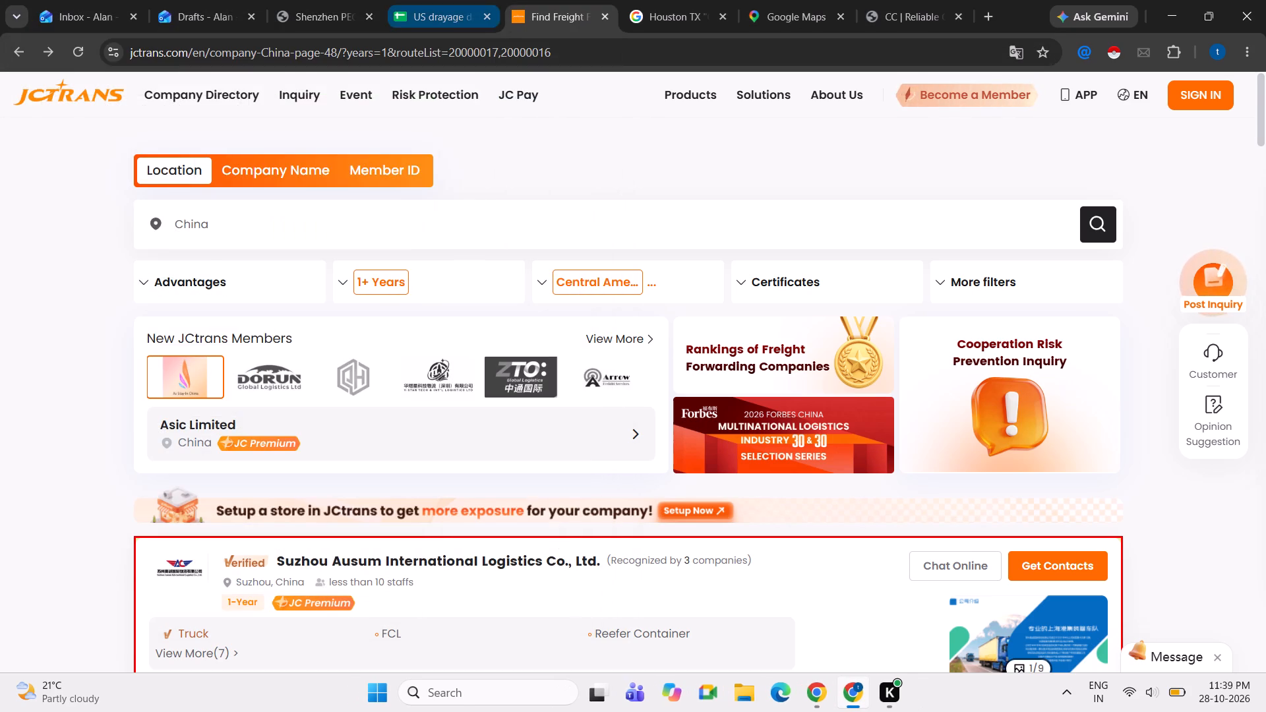
key("ctrl+v")
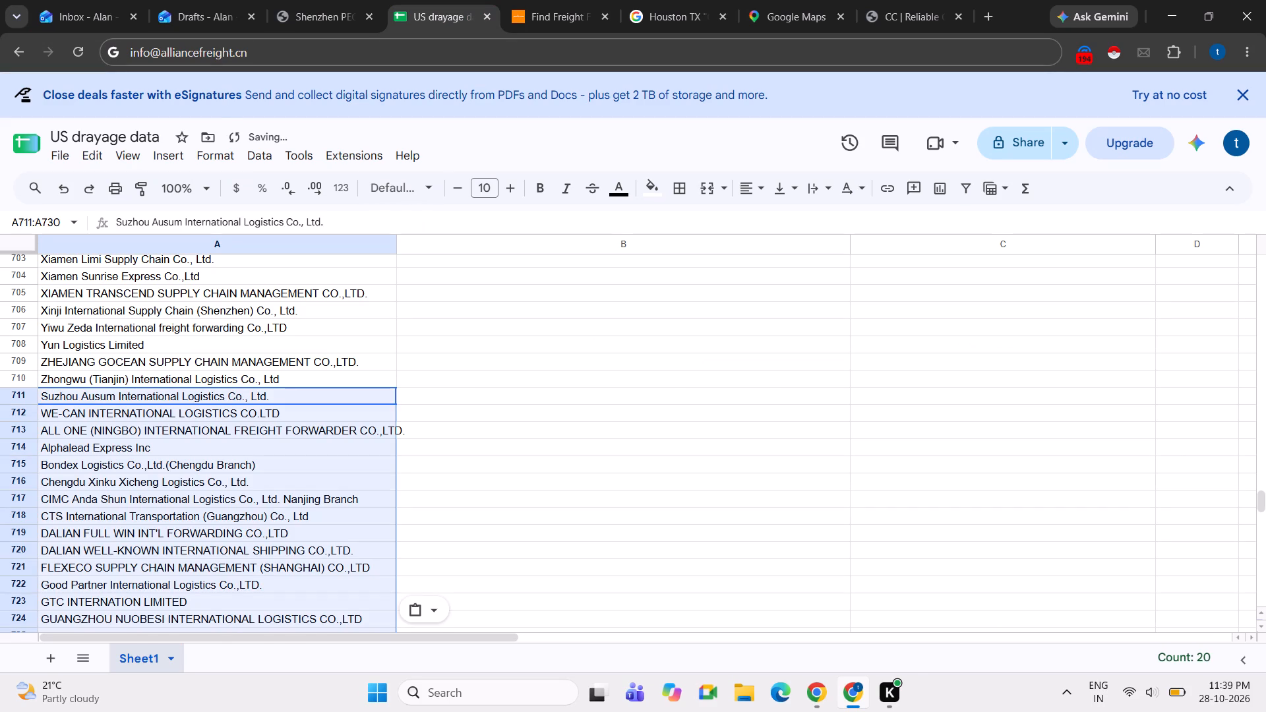
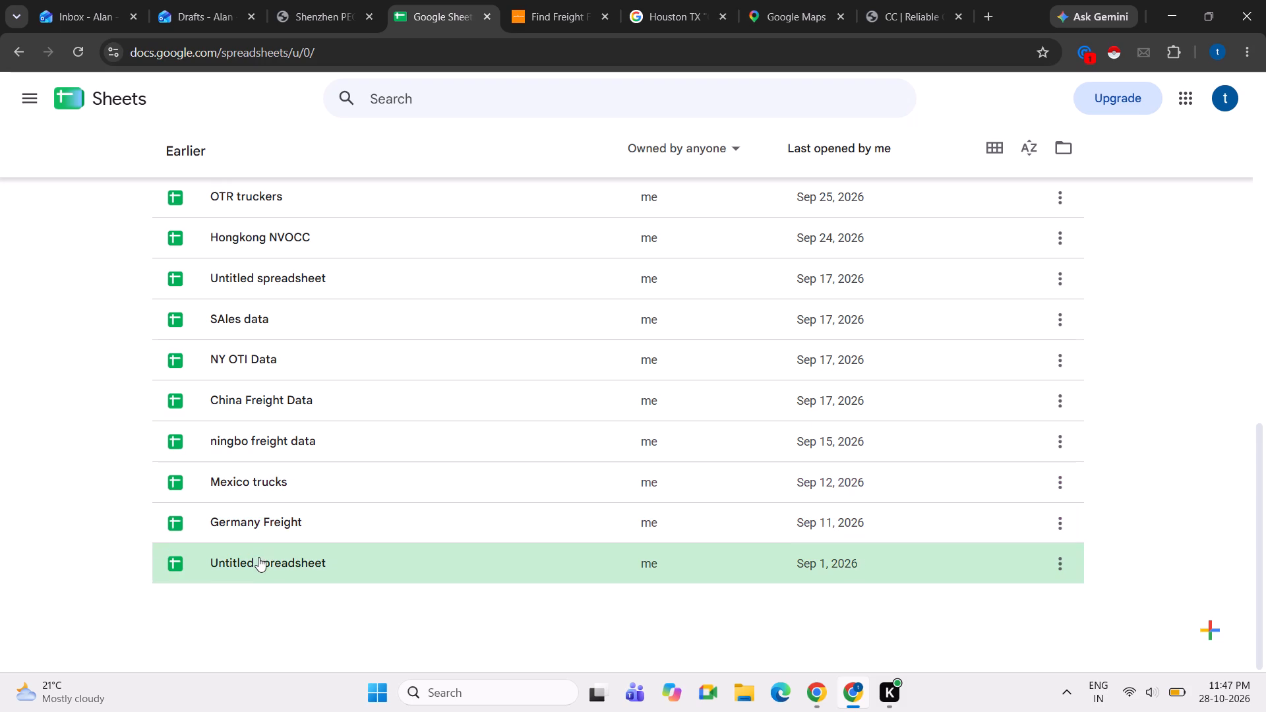
Open the SAles data spreadsheet, look through its contact rows down to the empty rows, and return to the spreadsheet list.
scroll(291, 503, "up", 1)
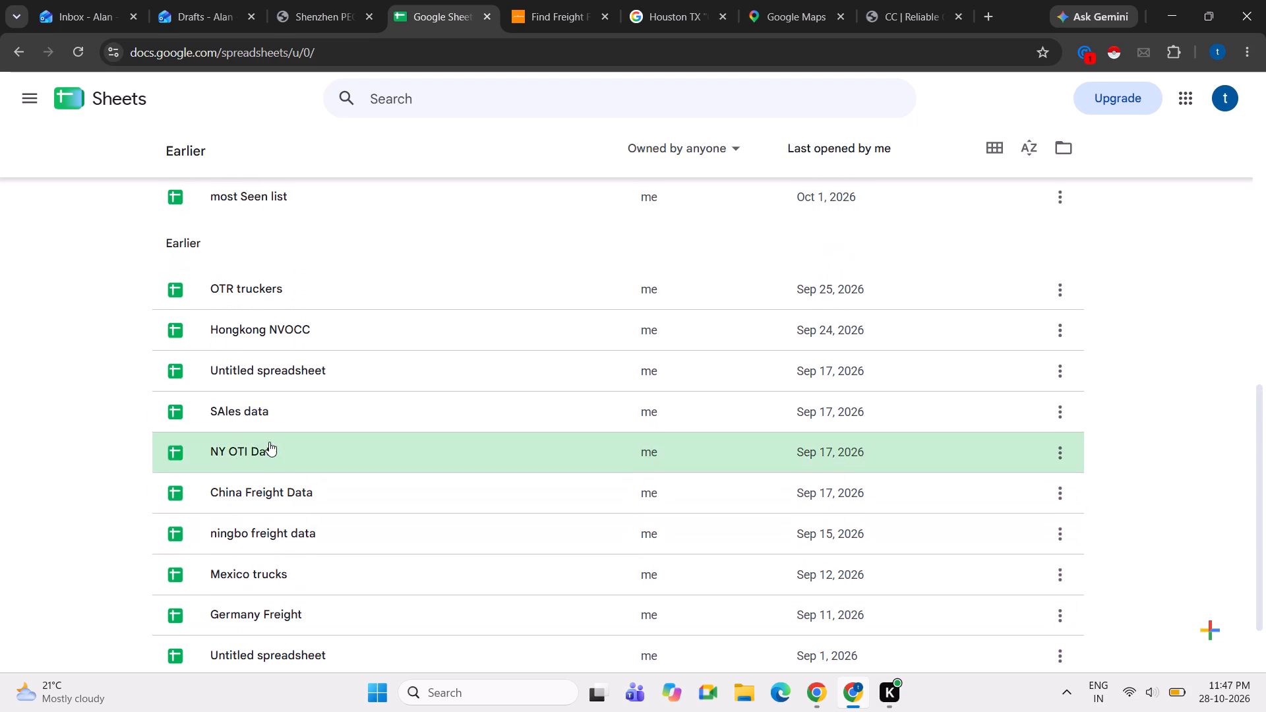
left_click(260, 414)
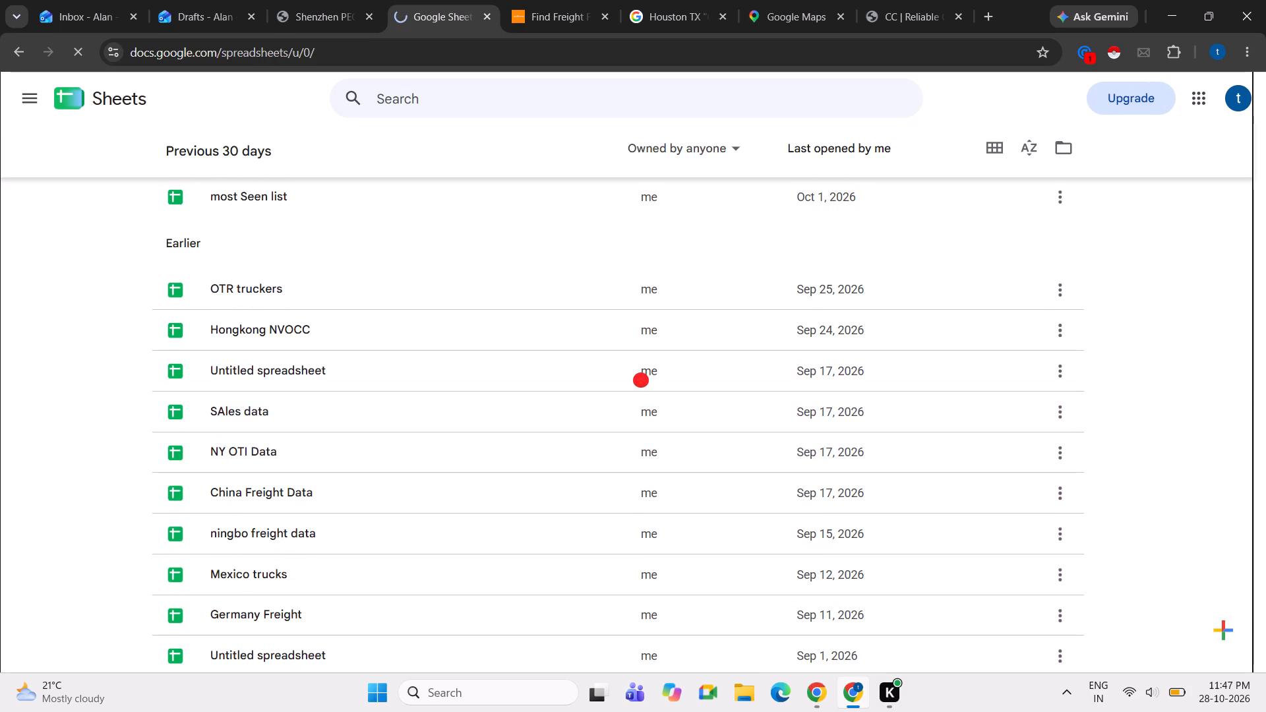
scroll(355, 445, "down", 11)
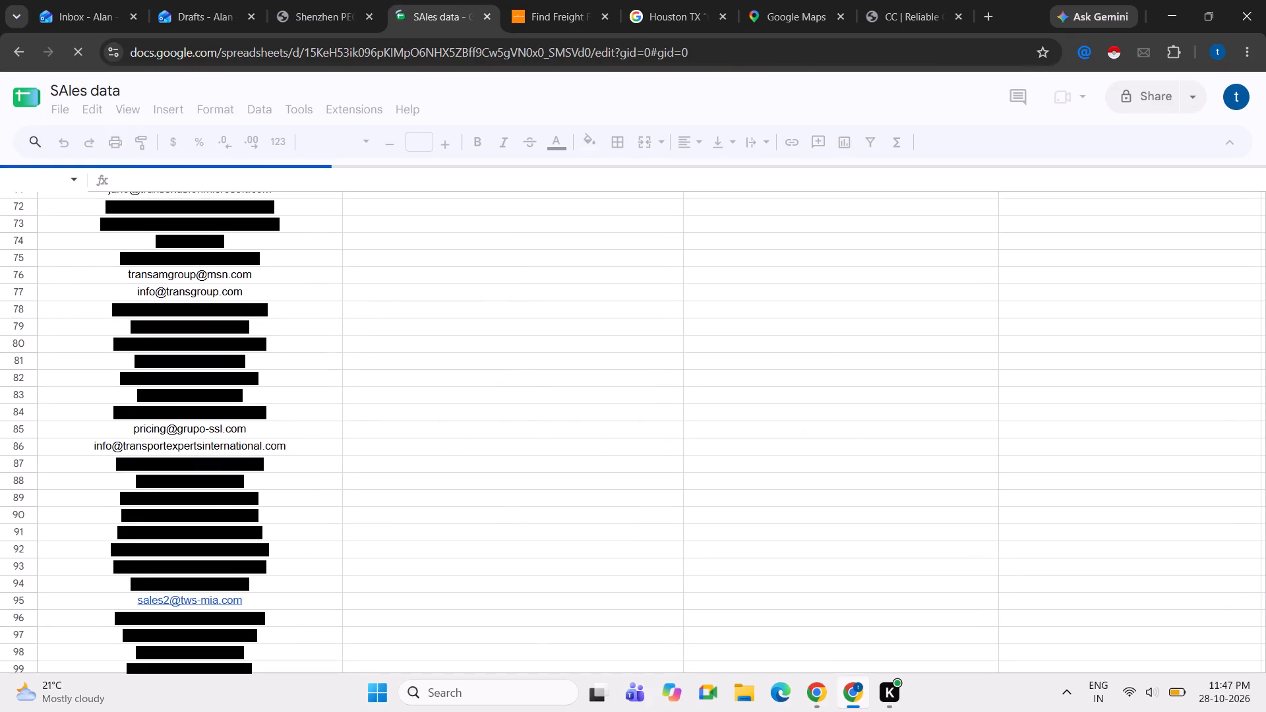
scroll(216, 475, "down", 10)
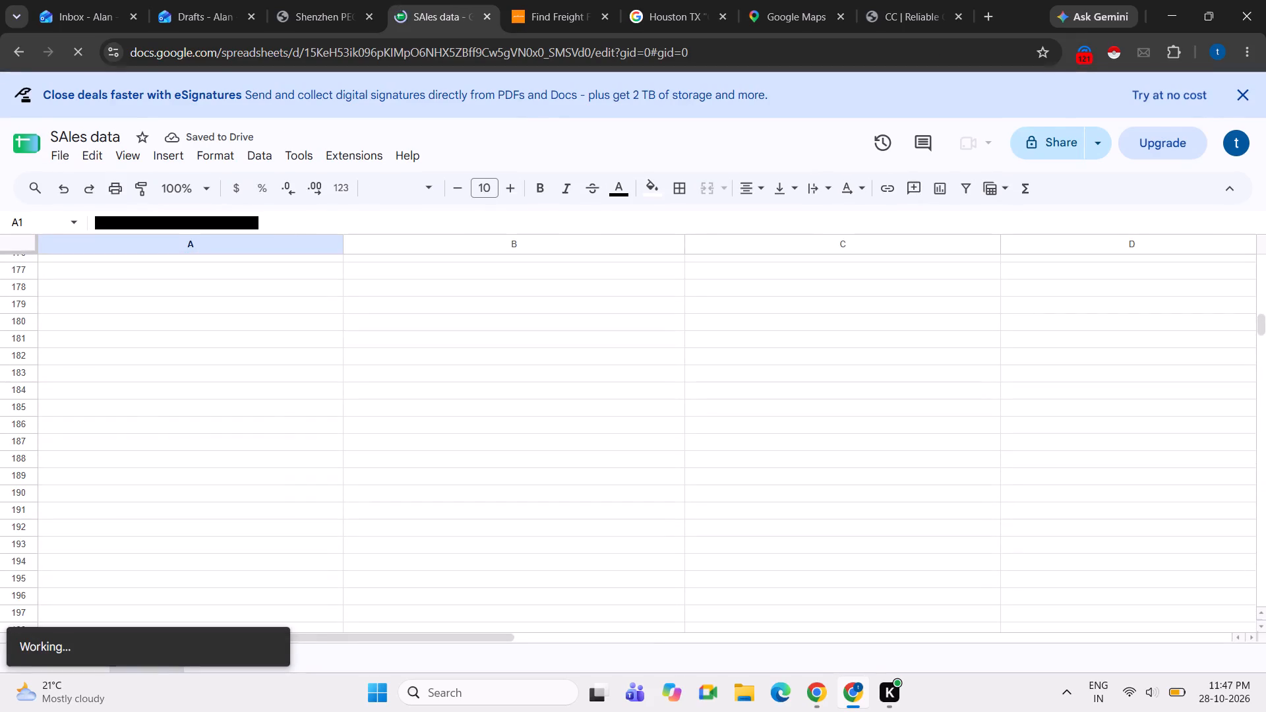
left_click(33, 149)
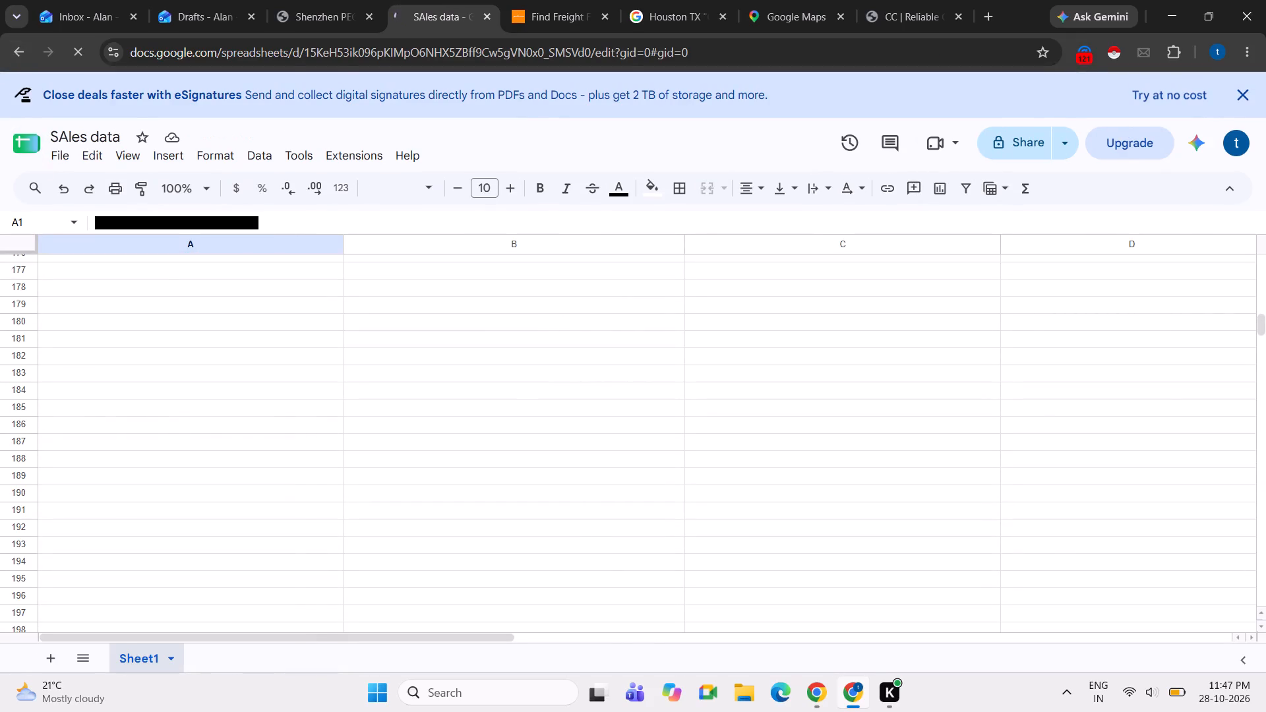
Look through the spreadsheet list and open the Hongkong NVOCC spreadsheet from the Earlier group.
scroll(266, 353, "down", 2)
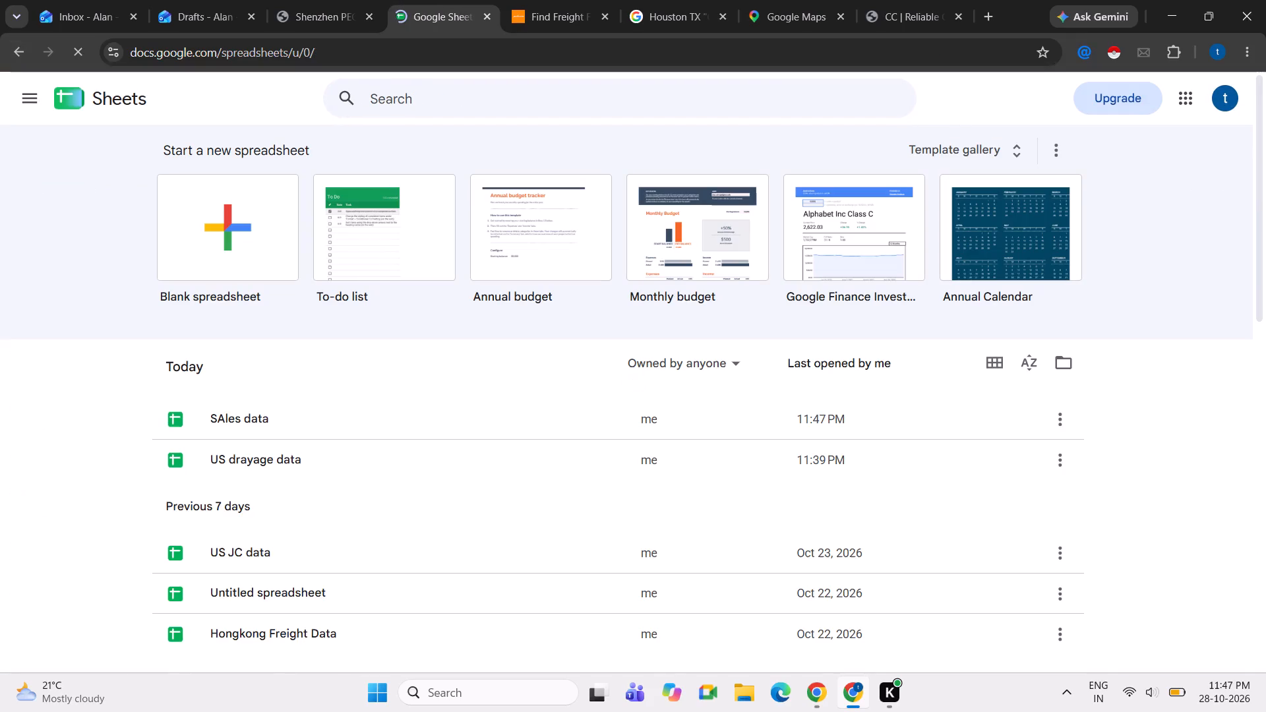
scroll(278, 365, "down", 2)
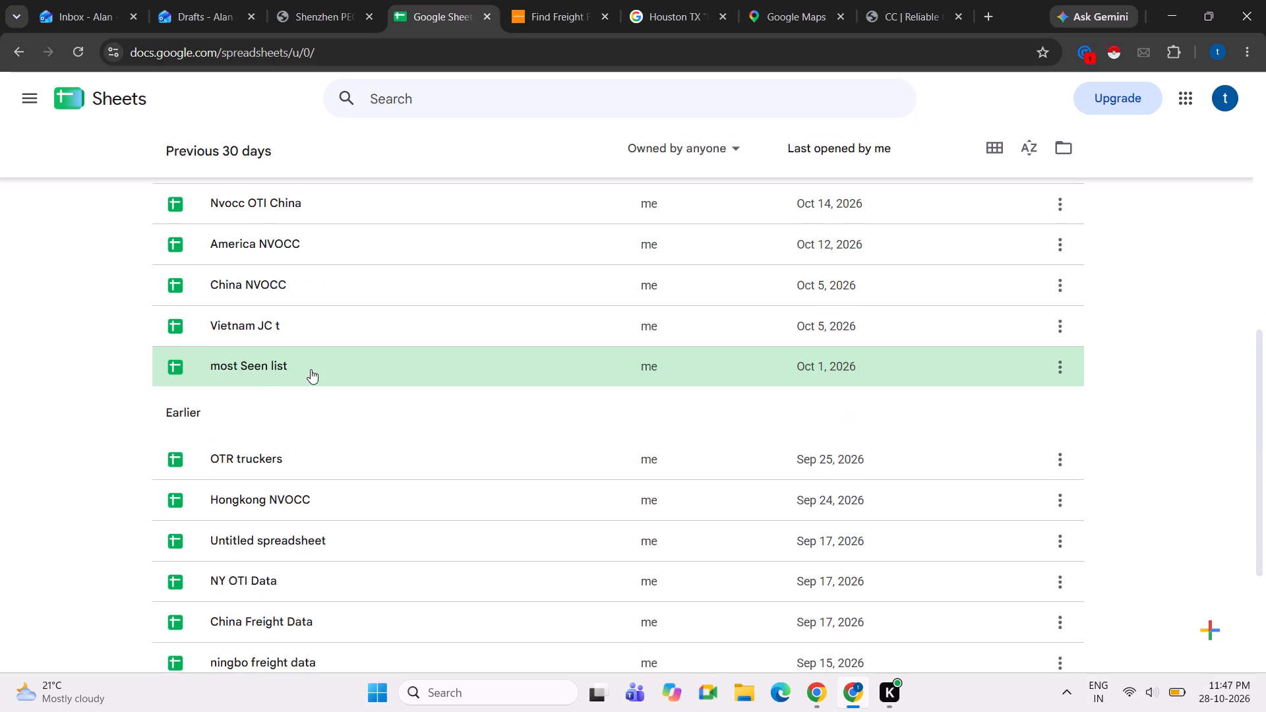
scroll(299, 428, "up", 1)
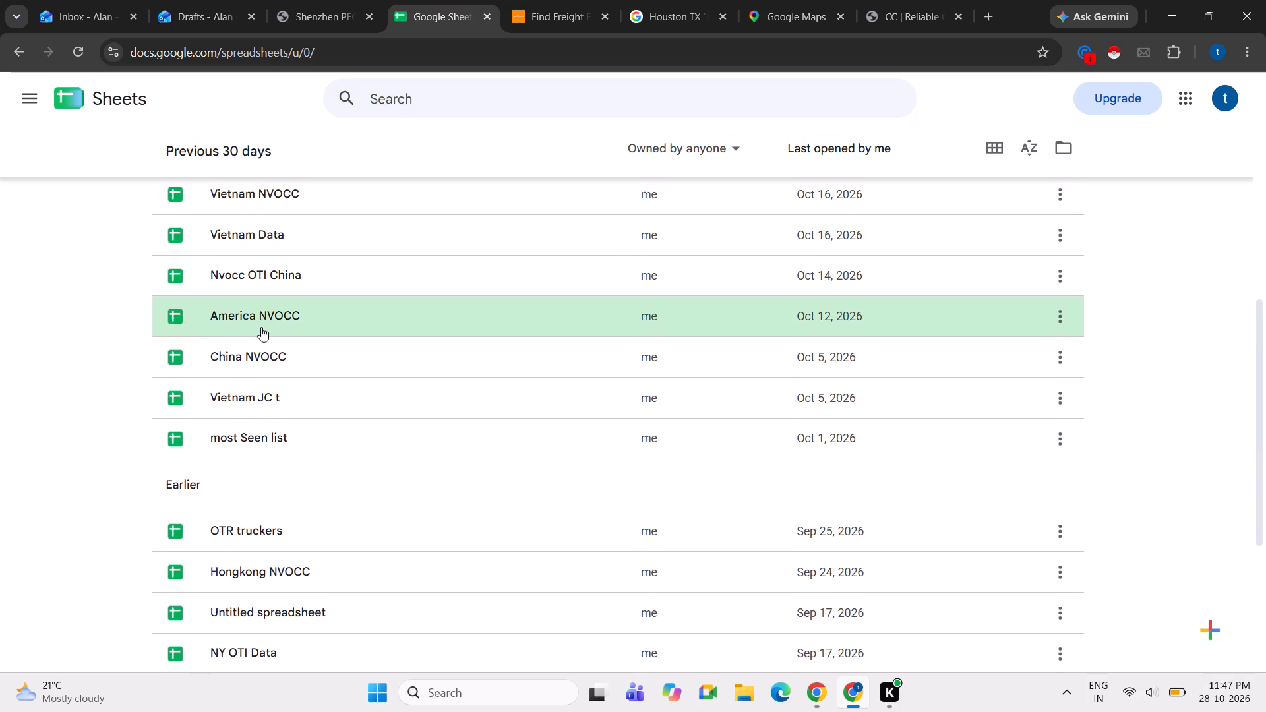
scroll(261, 327, "up", 1)
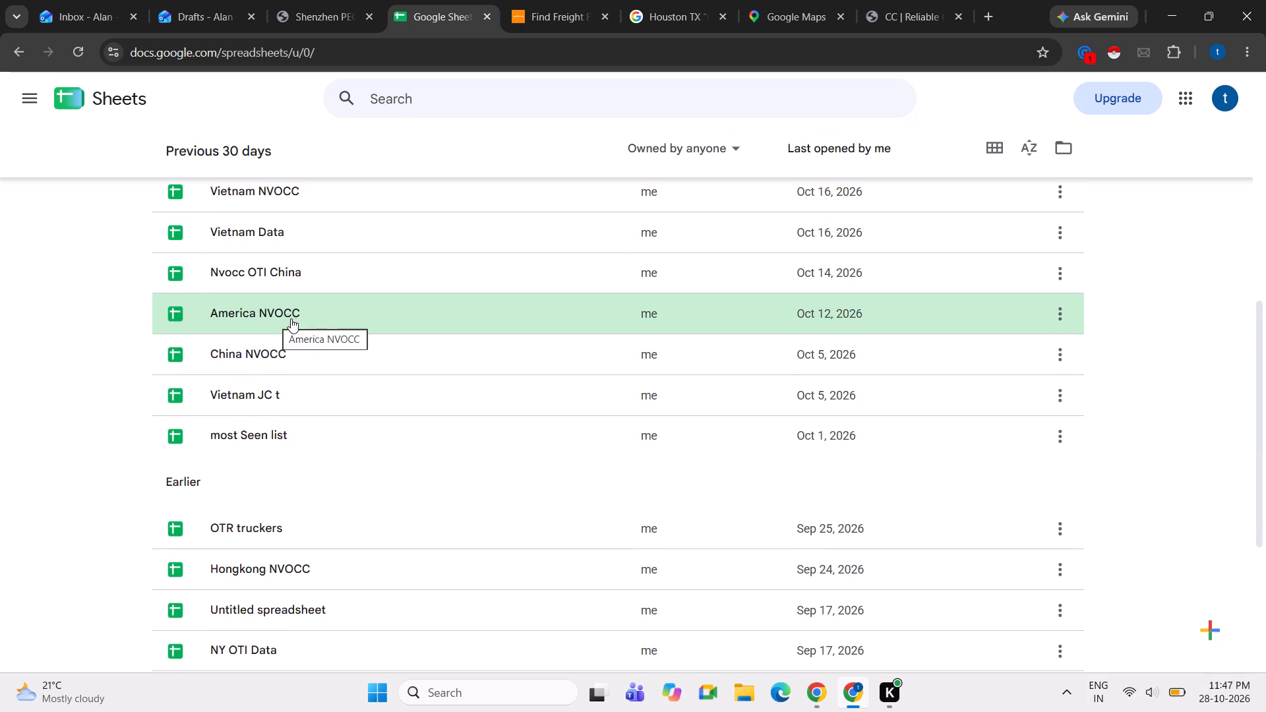
scroll(293, 490, "down", 1)
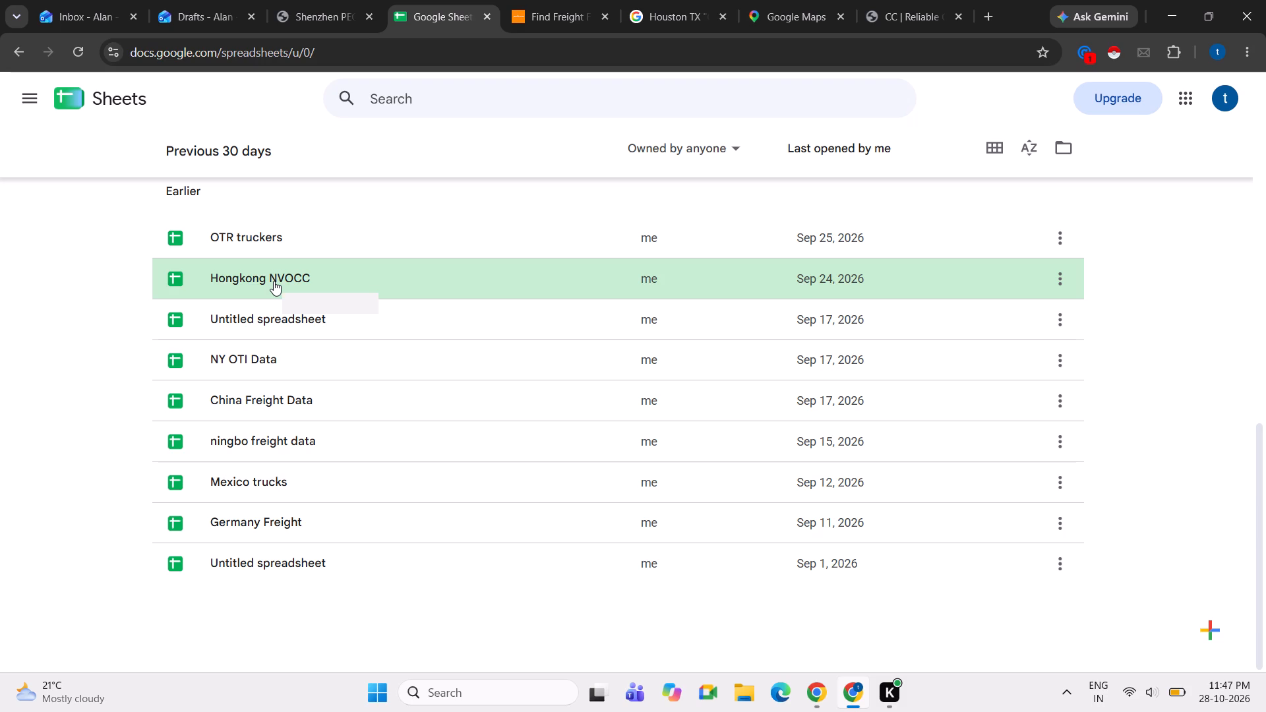
left_click(274, 281)
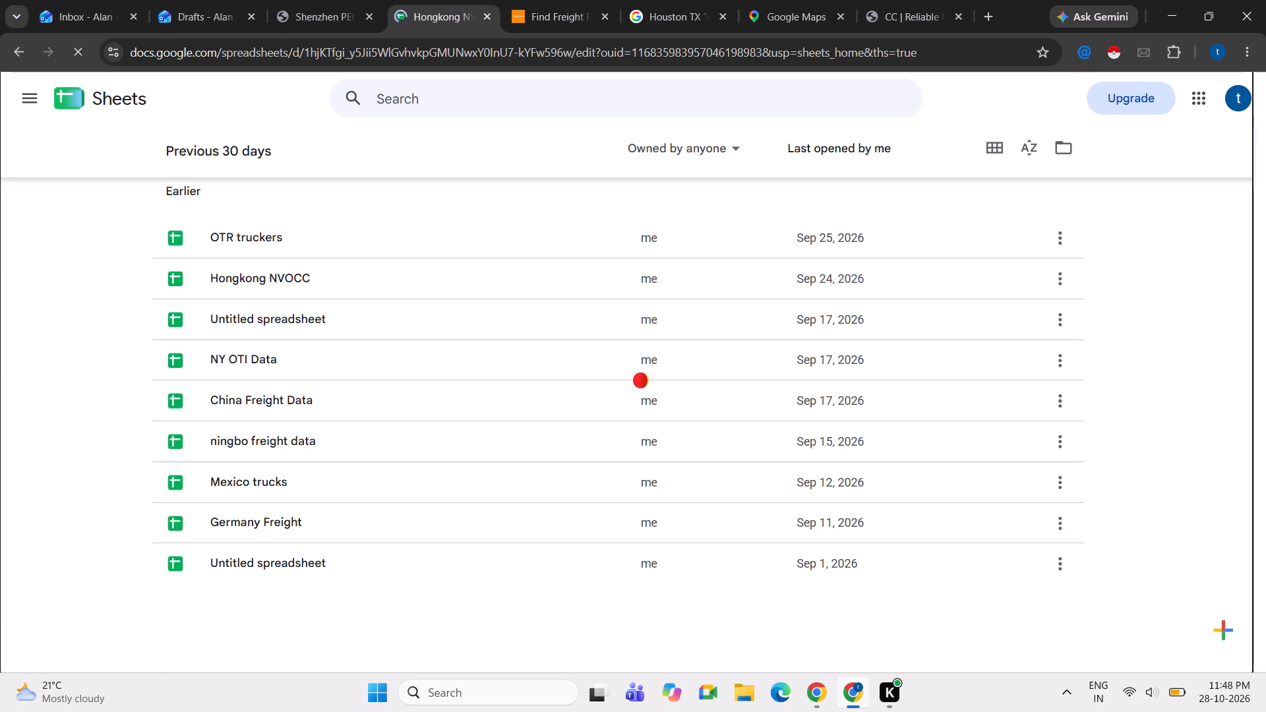
Look through the Hongkong NVOCC sheet's e-mail address column down to the empty rows and return to the first row.
scroll(216, 420, "down", 1)
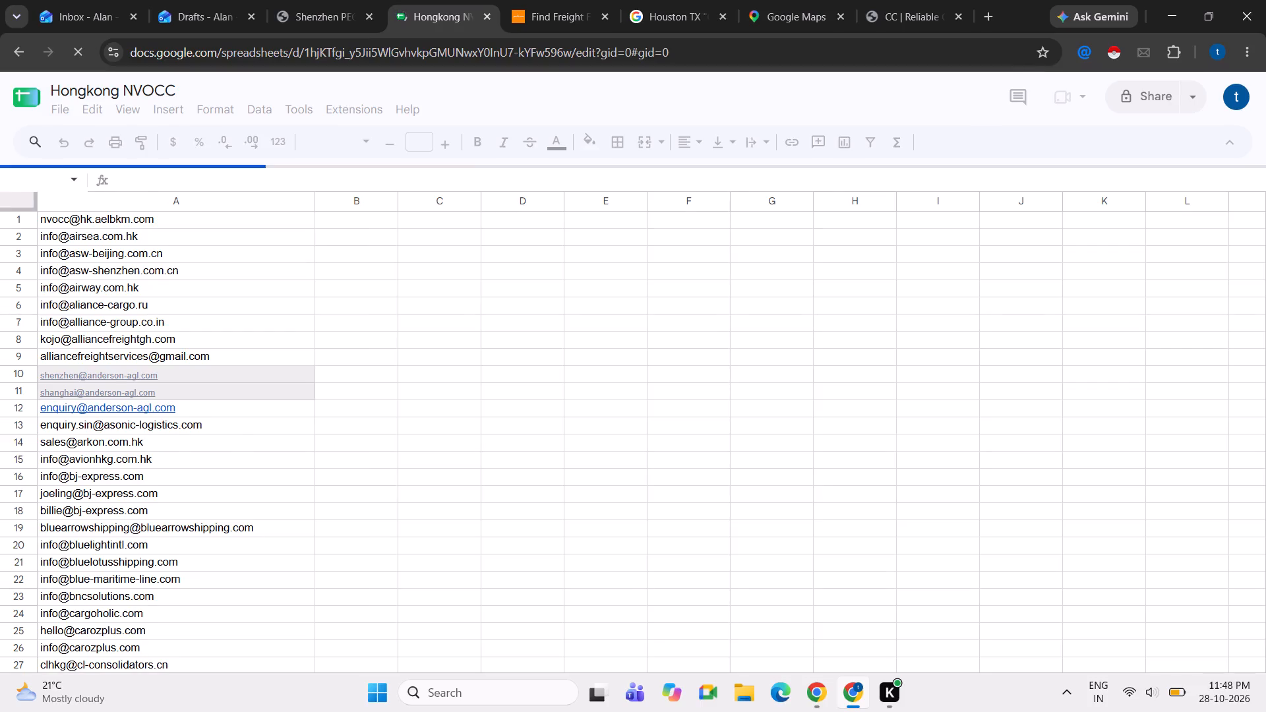
scroll(226, 421, "down", 13)
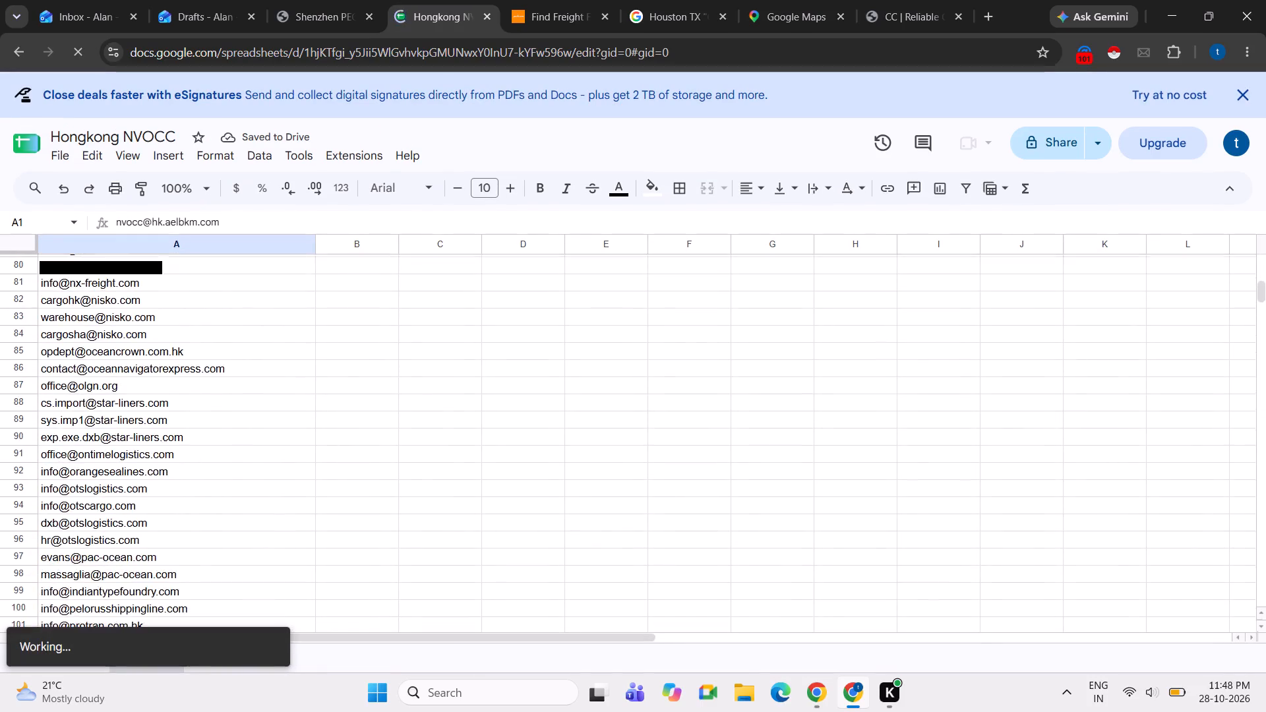
scroll(250, 406, "down", 3)
scroll(250, 406, "up", 5)
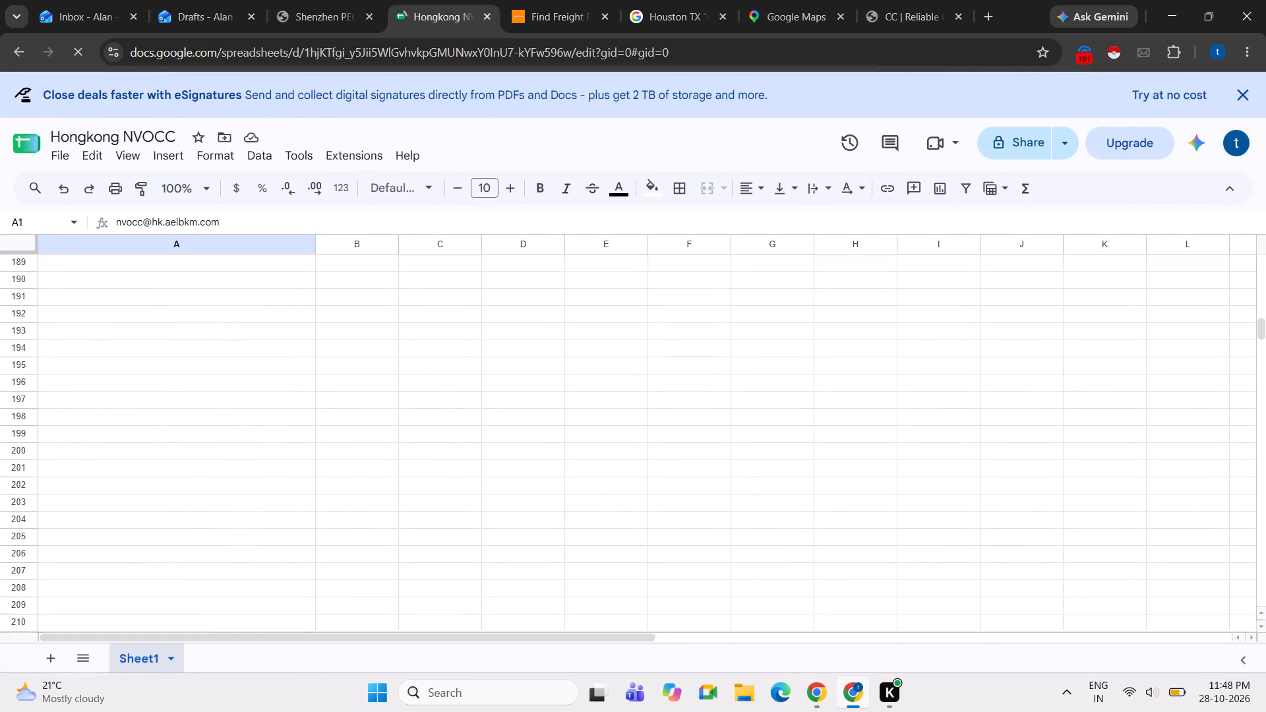
scroll(250, 406, "up", 7)
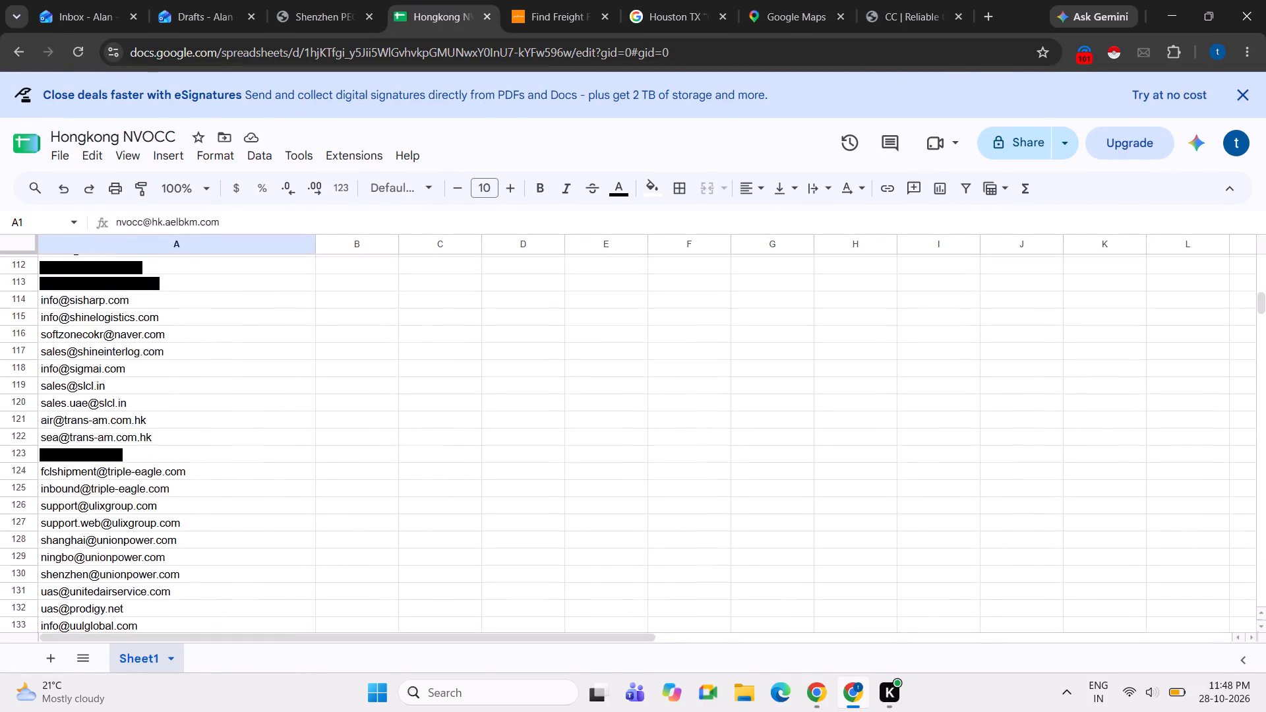
scroll(240, 408, "up", 10)
Copy the first five e-mail addresses in column A, cells A1 through A5.
left_click_drag(169, 265, 184, 307)
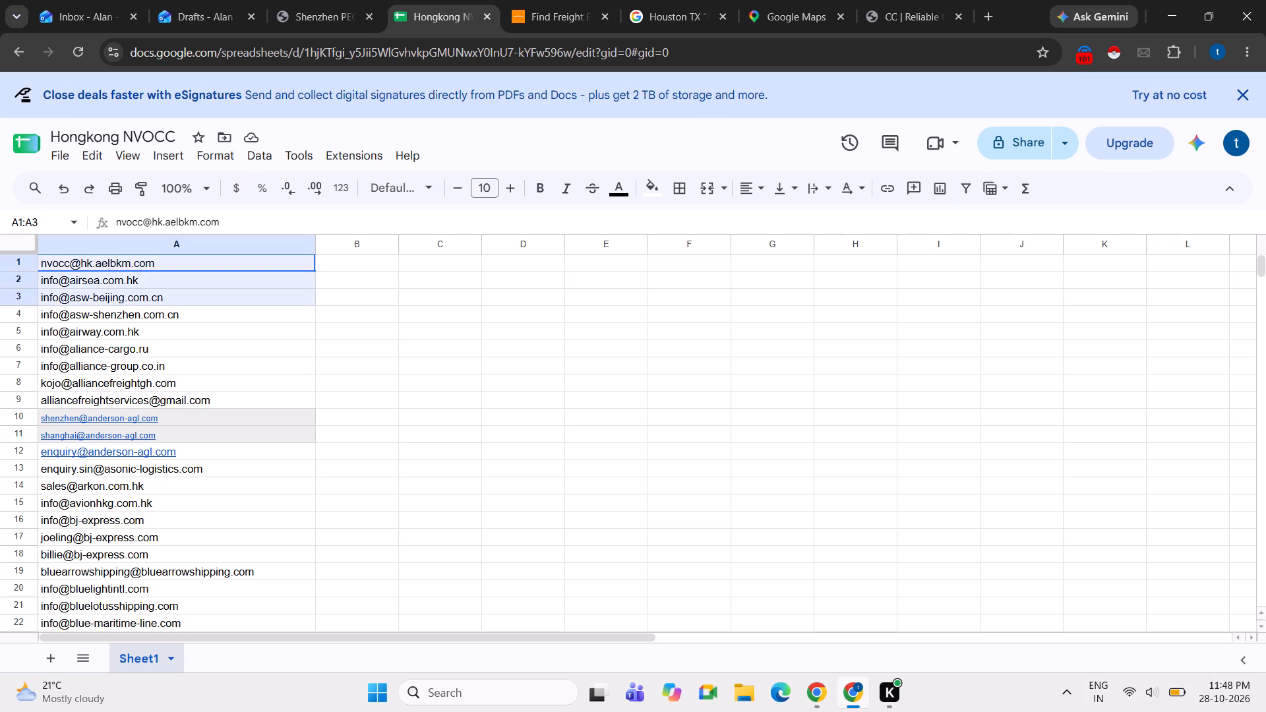
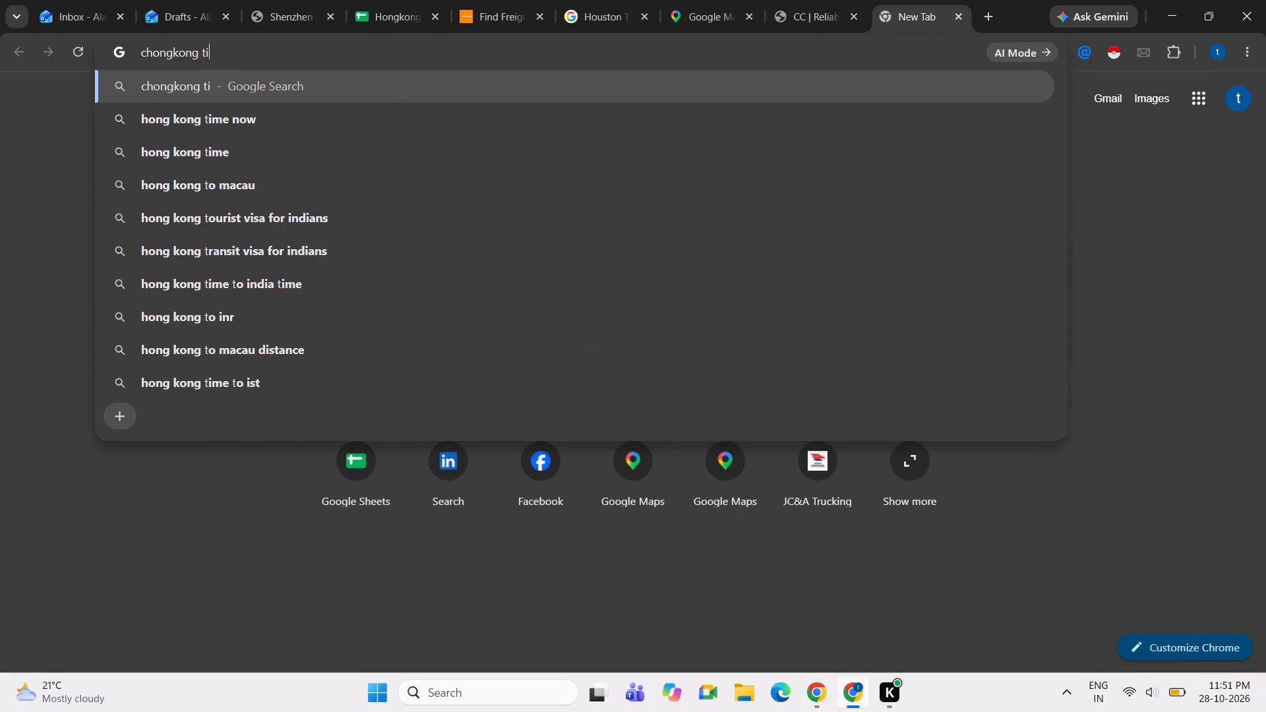
Search Google for "chongkong time" to check the local time there.
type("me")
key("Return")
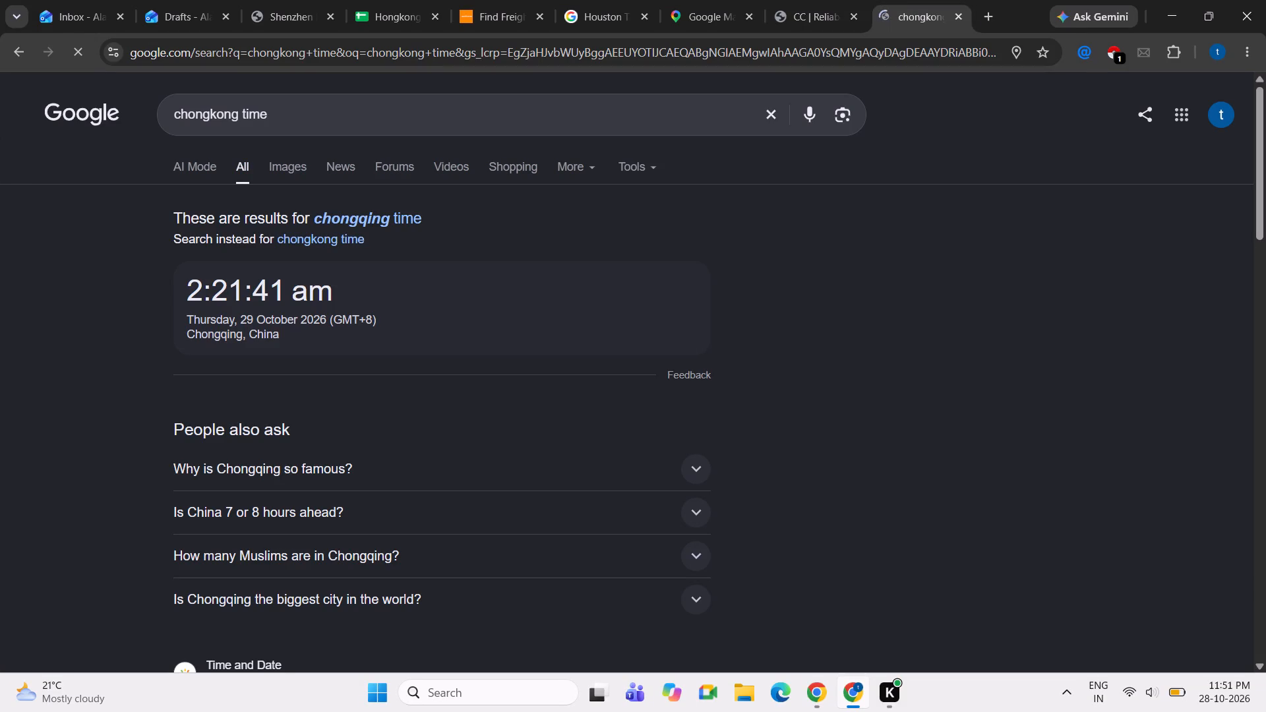
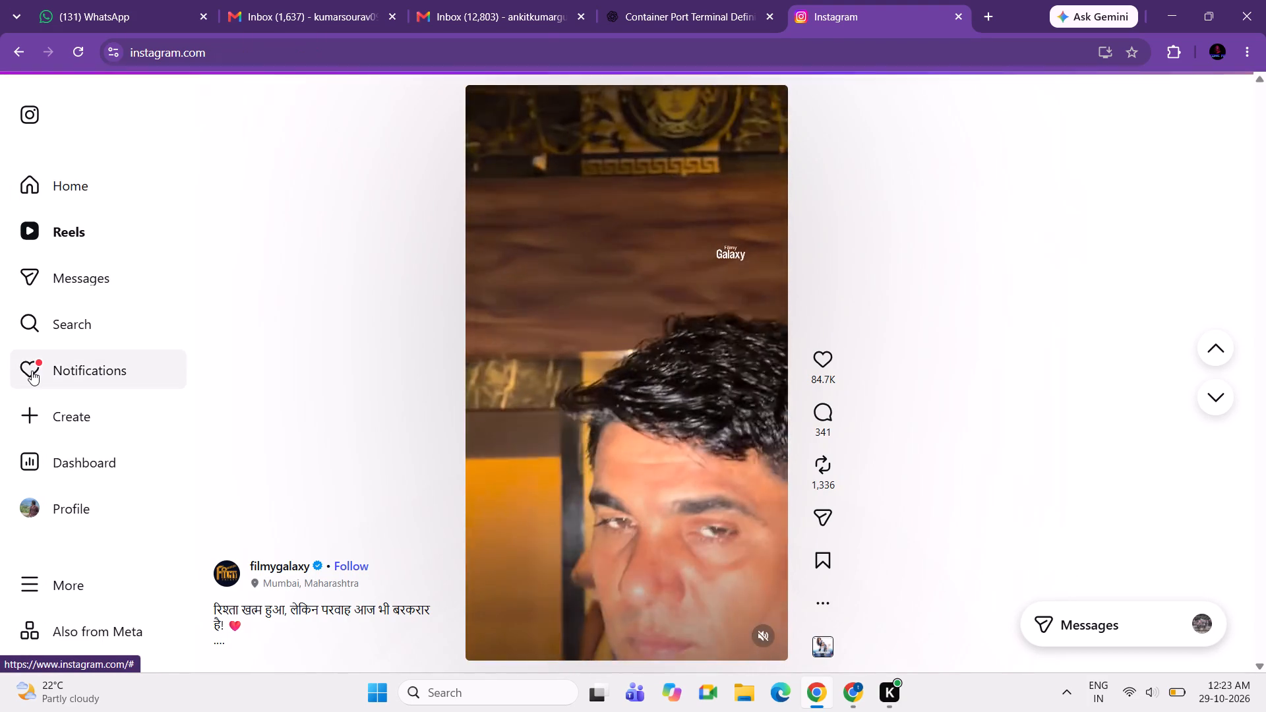
Open the Instagram notifications and look over the profile of the newest follower listed under Today.
left_click(32, 371)
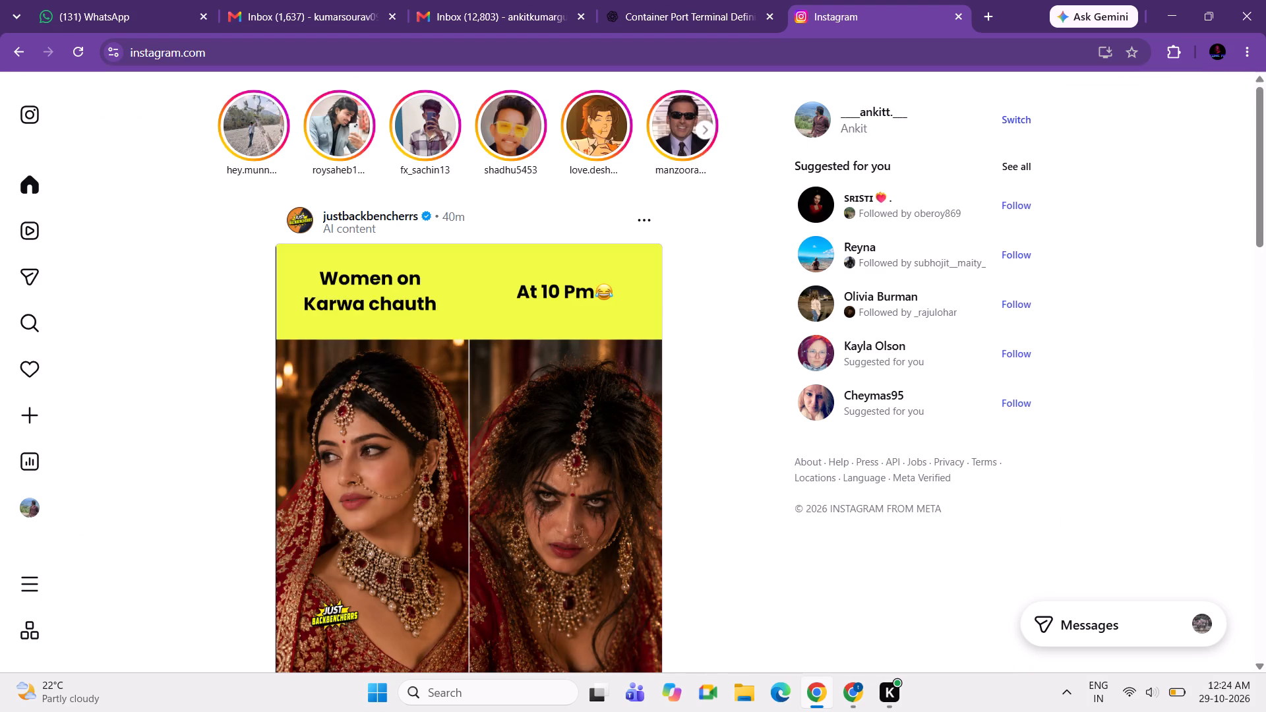
left_click(47, 378)
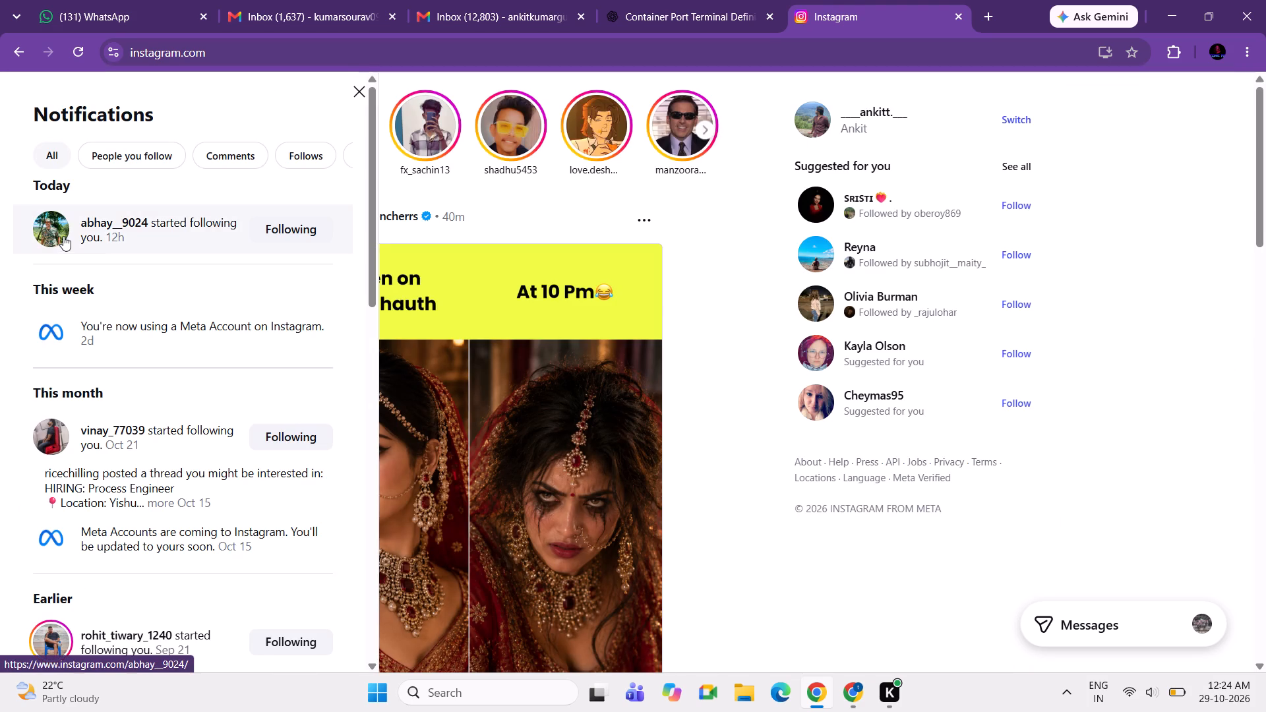
left_click(61, 228)
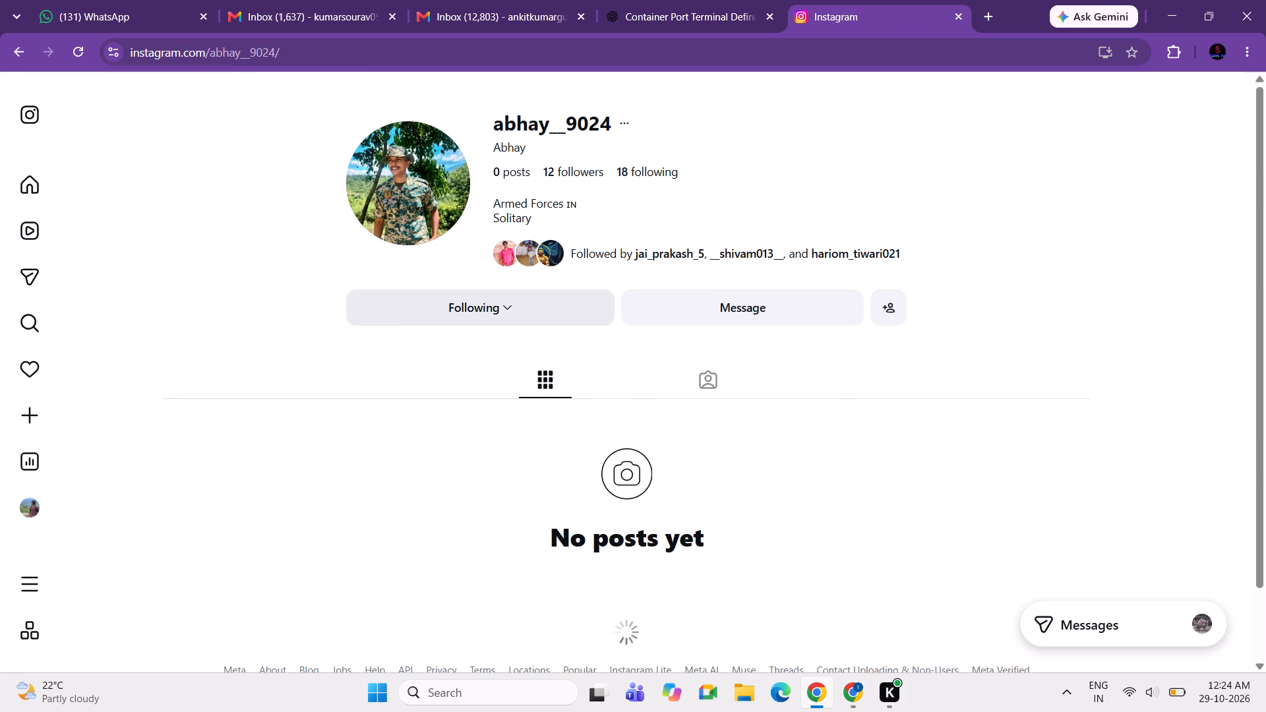
scroll(384, 384, "down", 1)
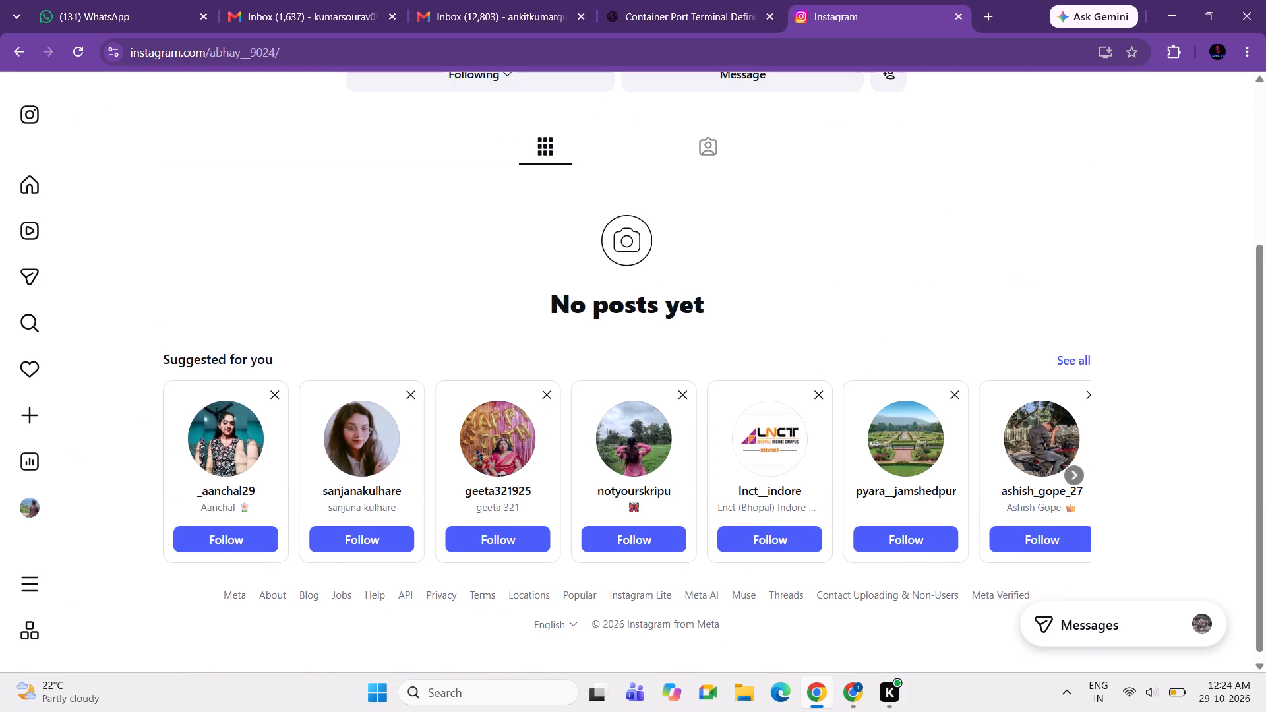
scroll(438, 371, "up", 2)
left_click(422, 181)
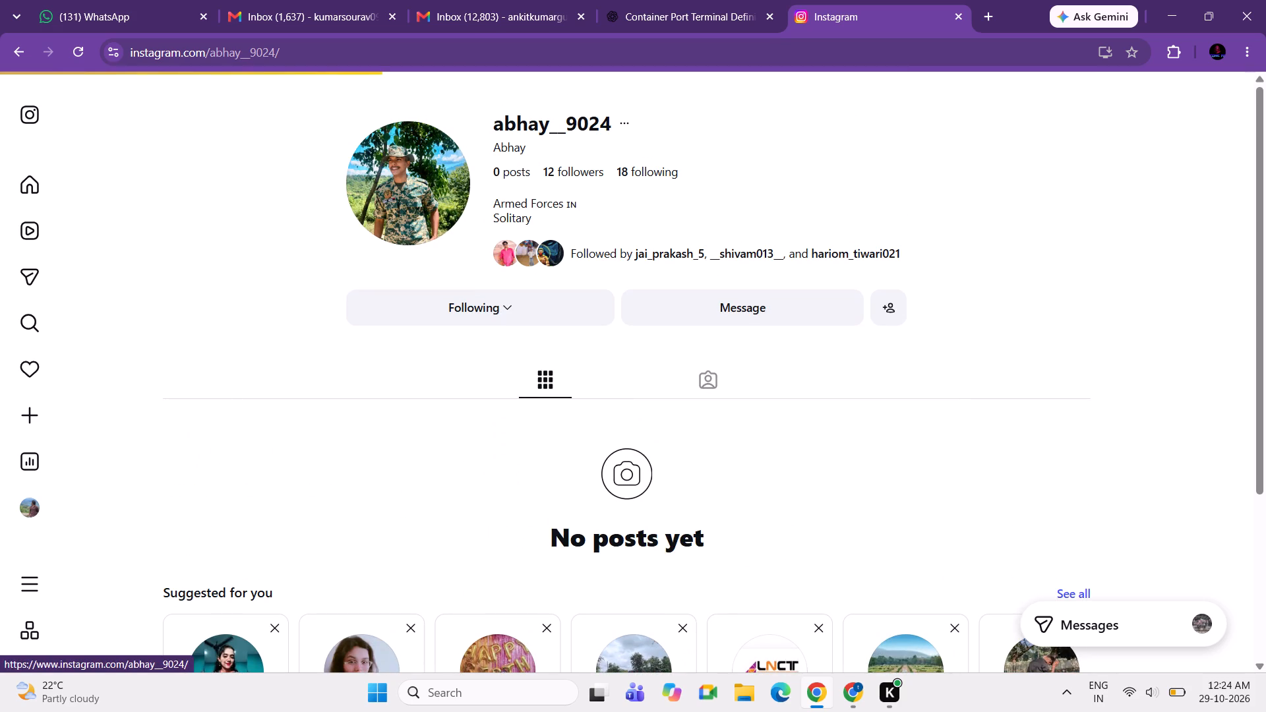
Return to the home feed, expand the caption of indiainauckland's vacancy announcement, and read the enlarged notice from its beginning.
left_click(30, 197)
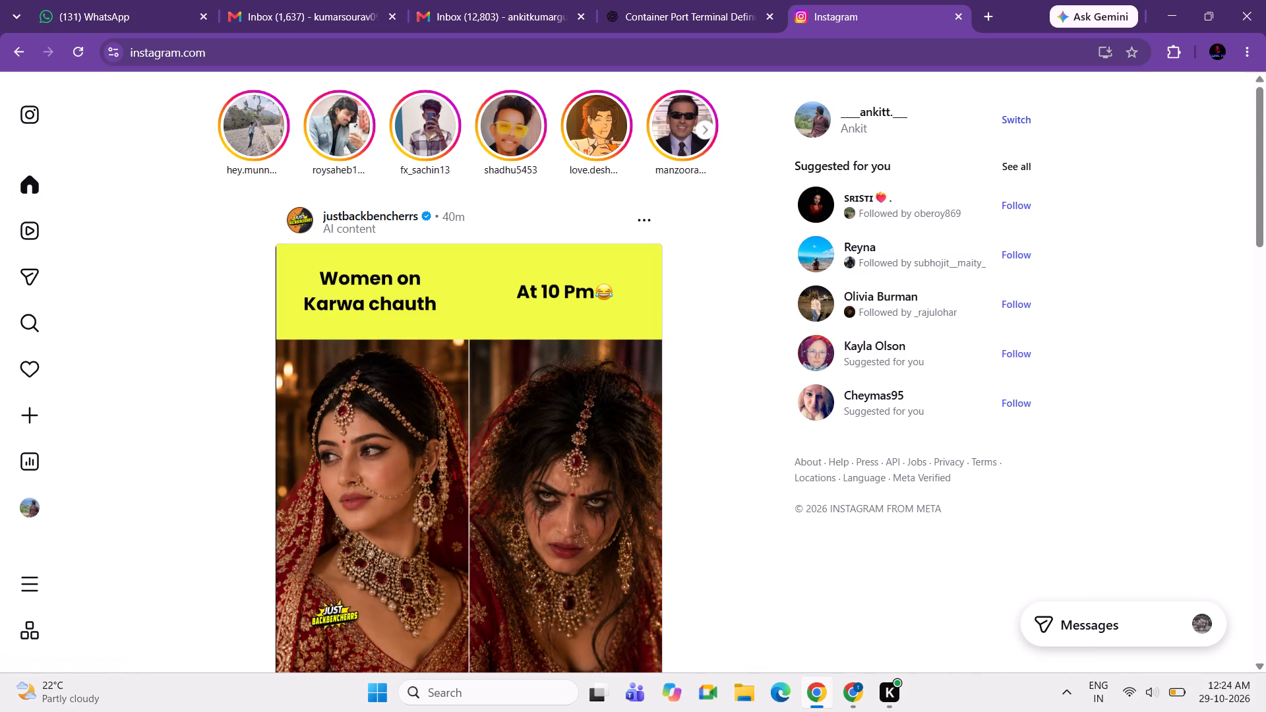
scroll(280, 315, "down", 1)
scroll(280, 315, "up", 1)
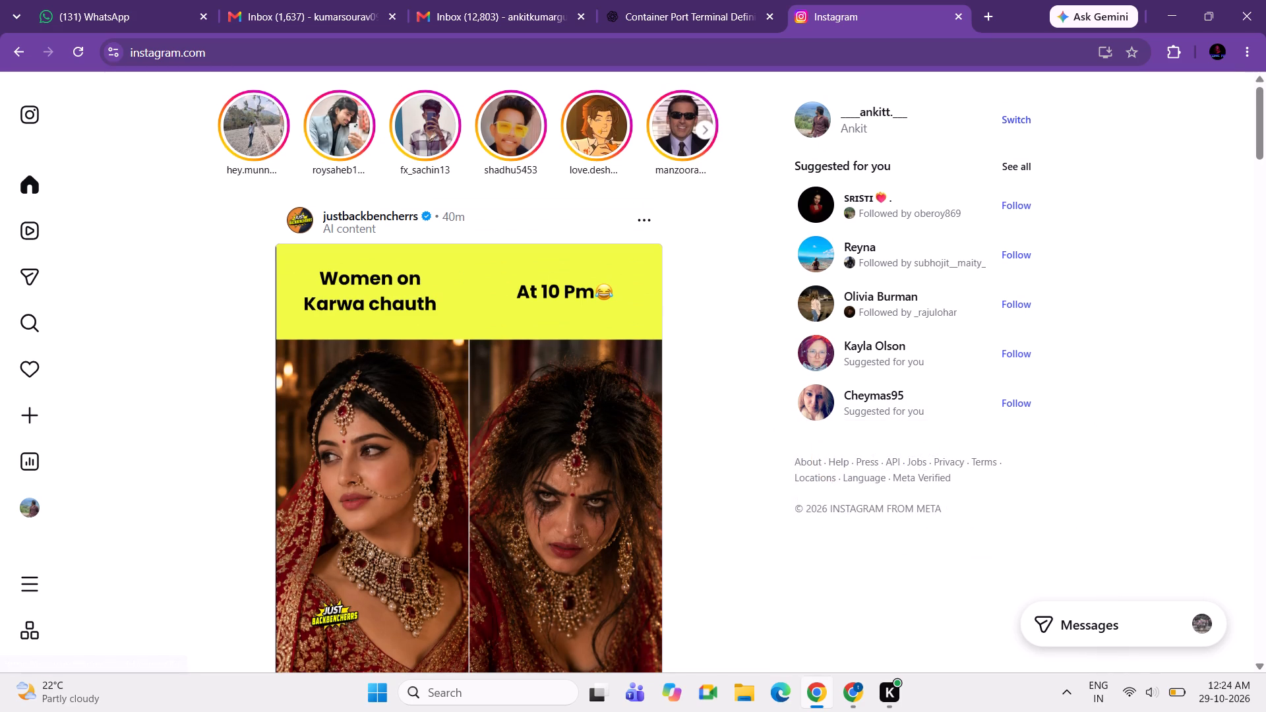
scroll(727, 420, "down", 2)
scroll(724, 425, "up", 2)
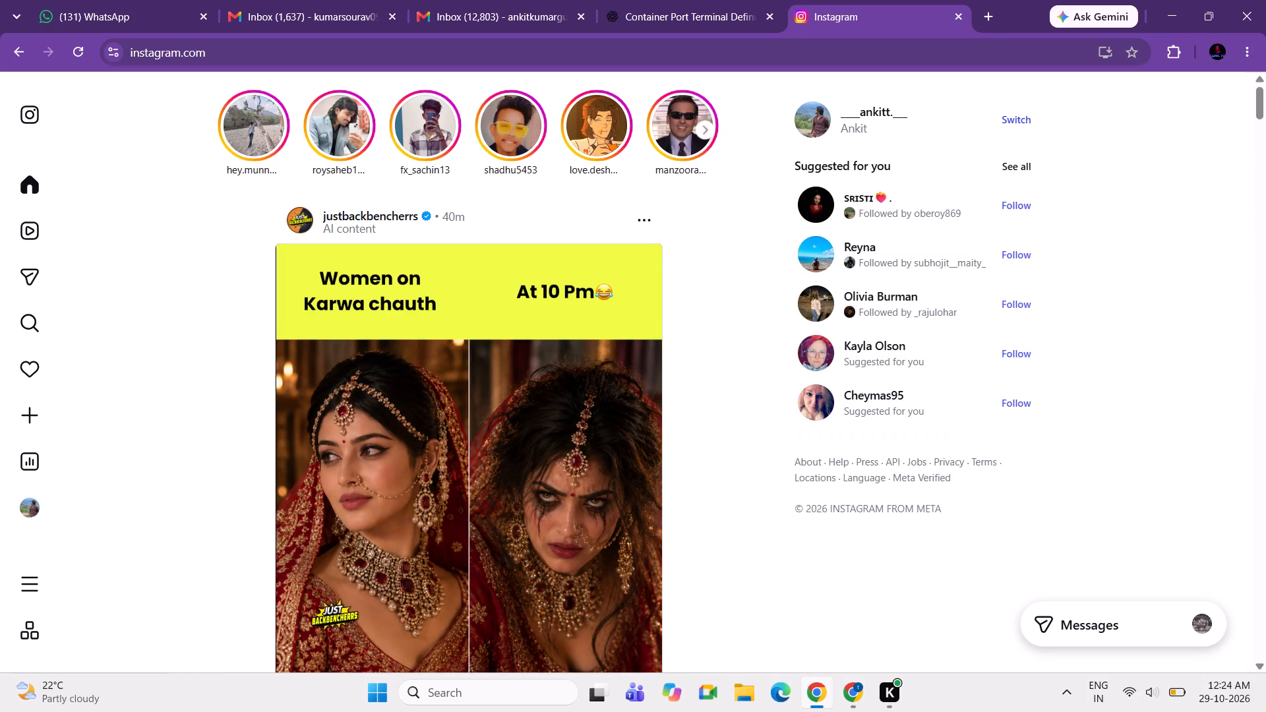
scroll(696, 419, "down", 2)
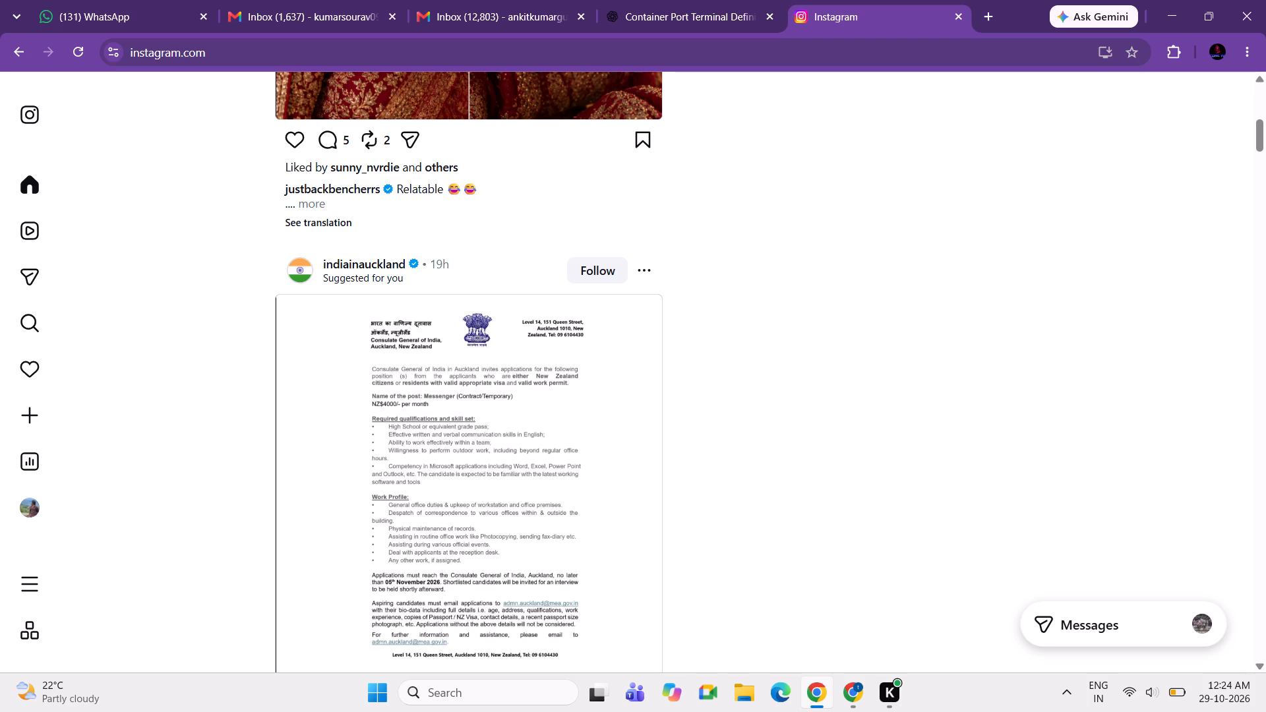
scroll(675, 327, "down", 1)
scroll(675, 327, "up", 1)
scroll(670, 347, "down", 1)
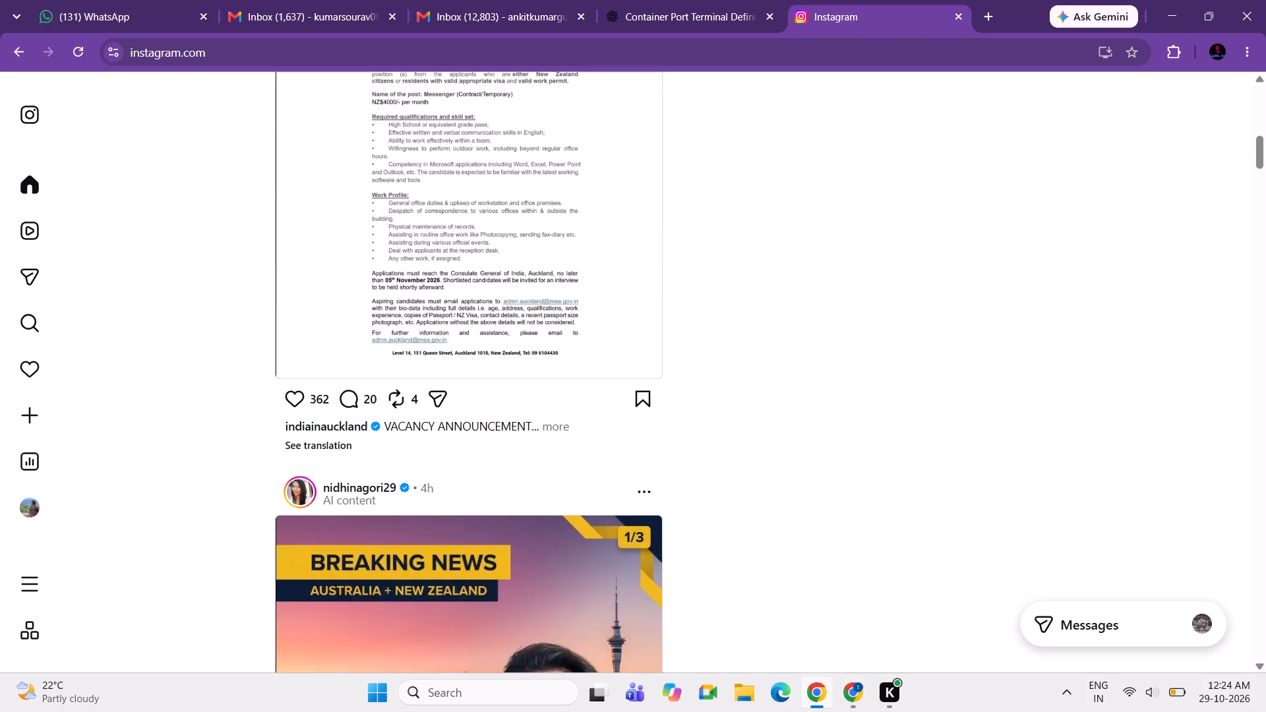
left_click(555, 421)
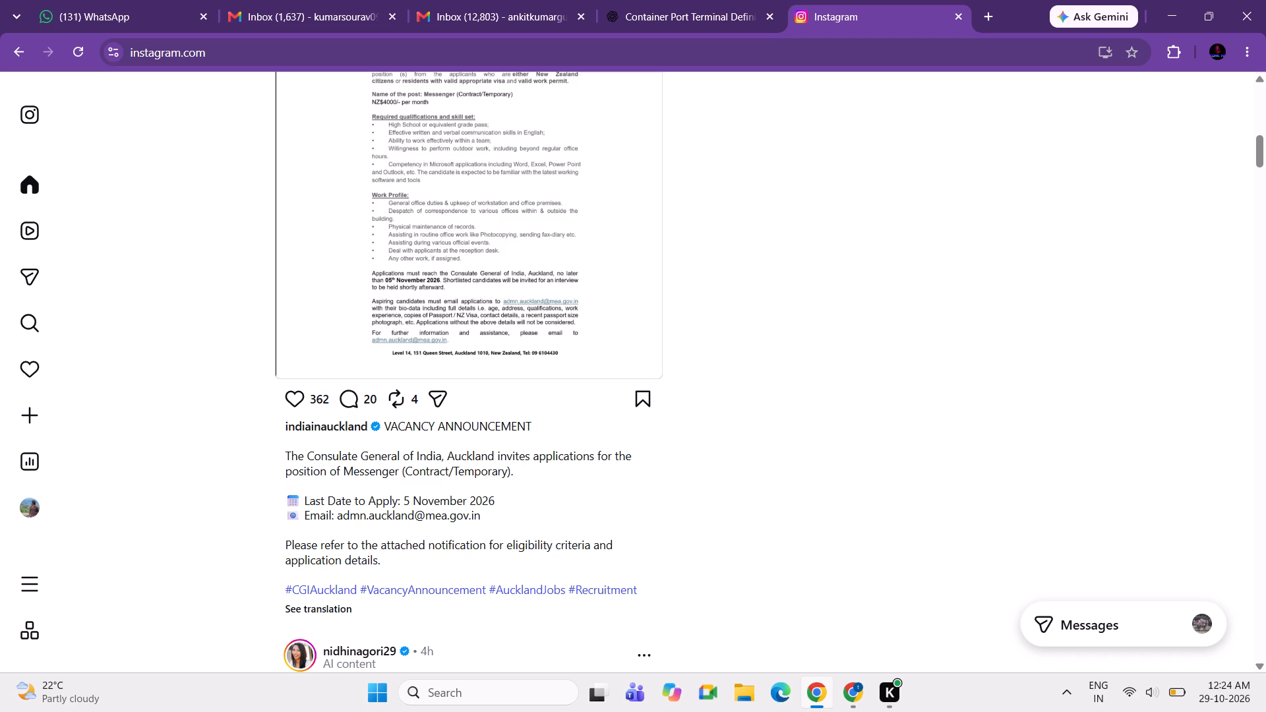
scroll(505, 322, "up", 4)
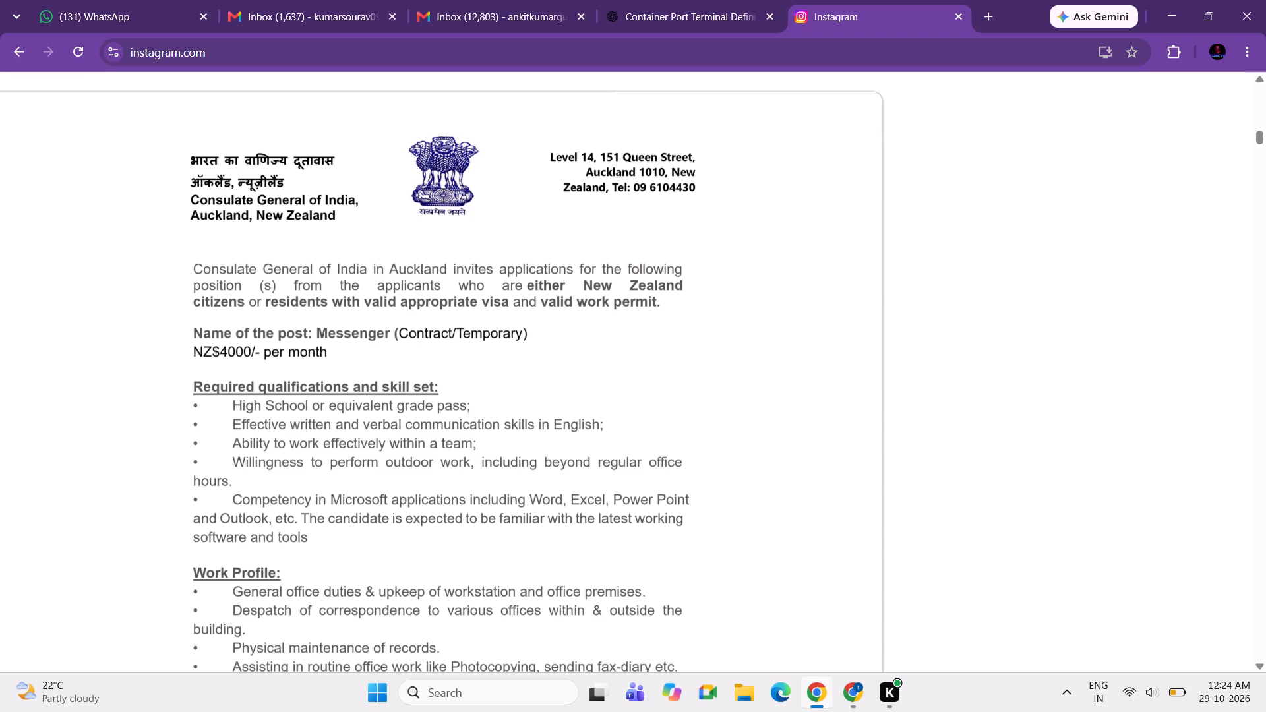
Search Google for "nz dollar to inr" in a new tab, check the exchange rate, and close that tab.
left_click(983, 15)
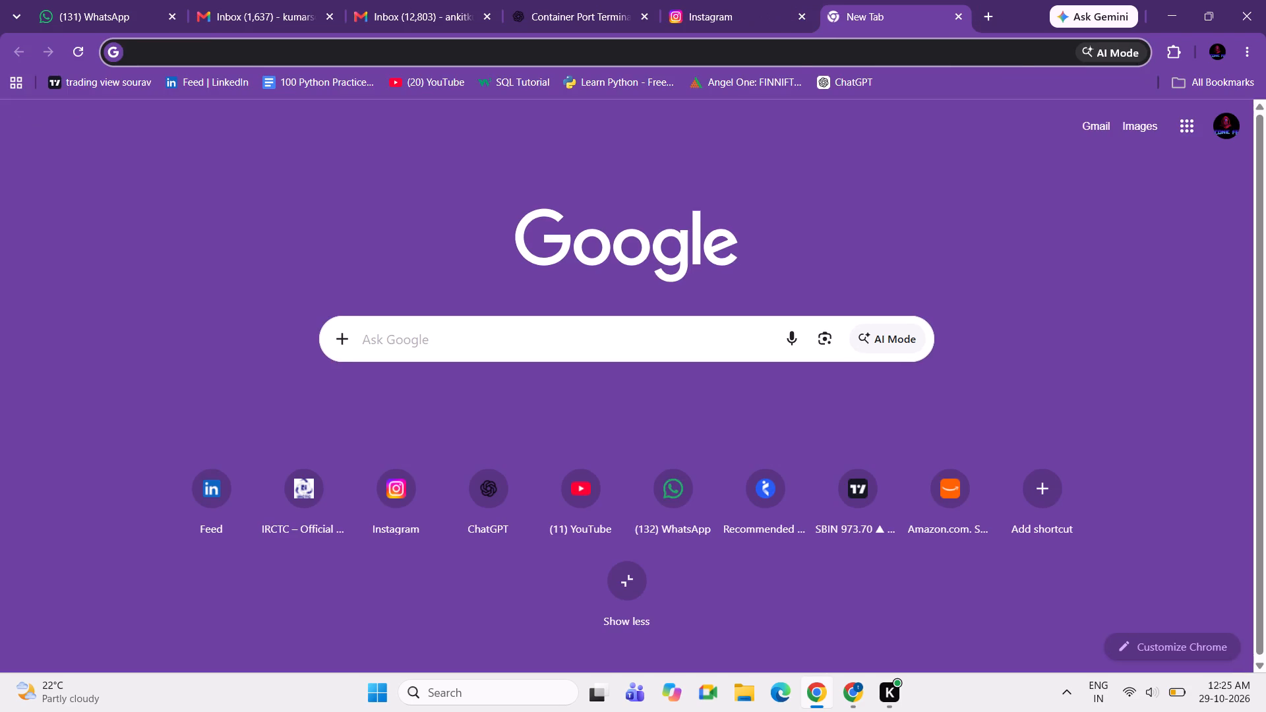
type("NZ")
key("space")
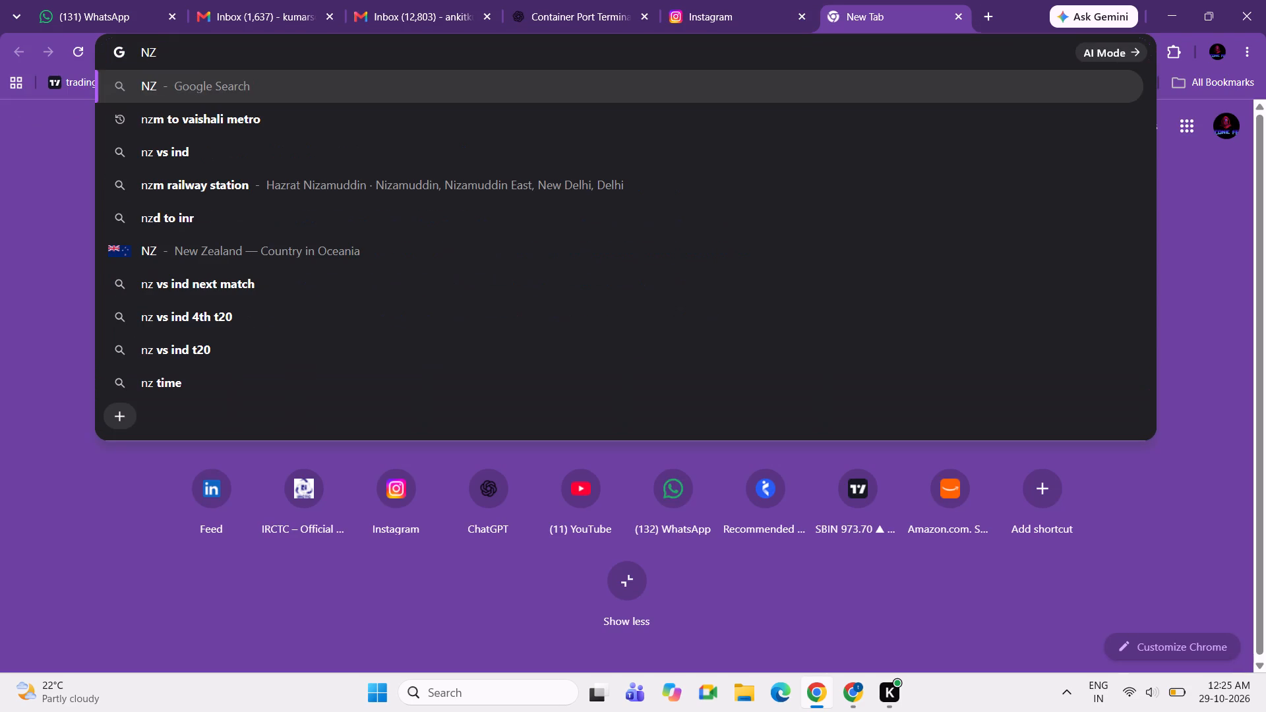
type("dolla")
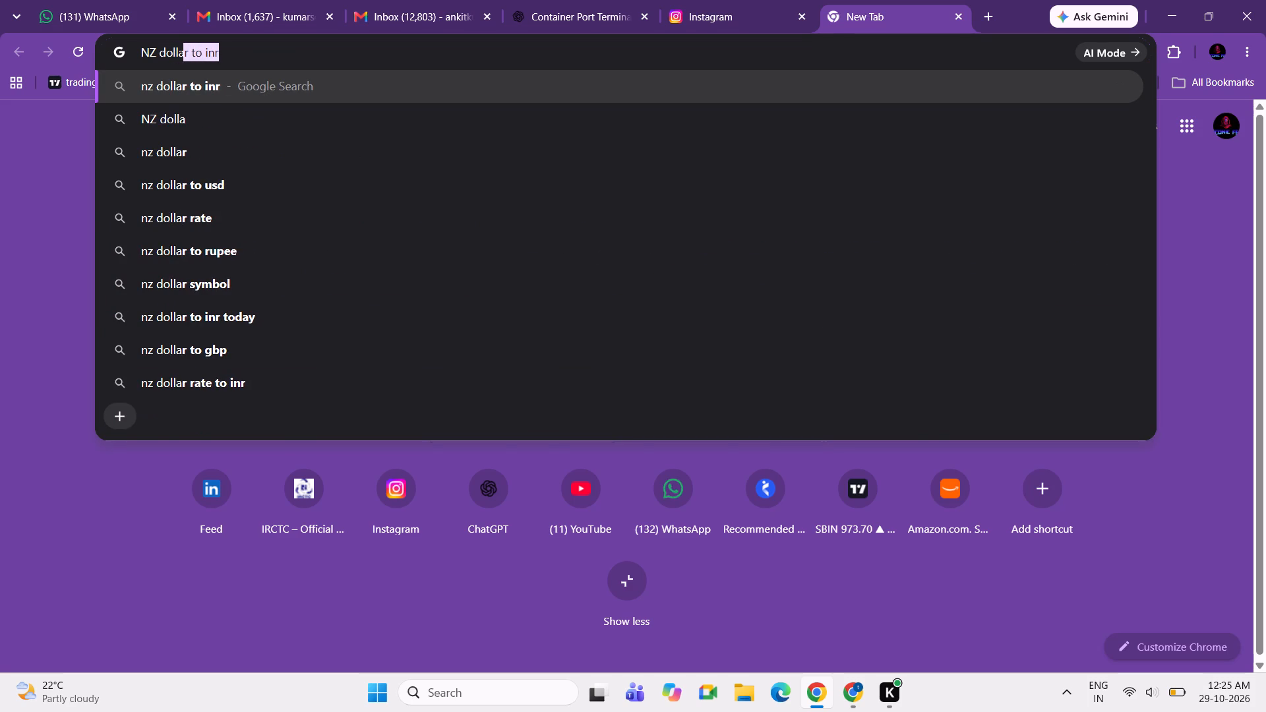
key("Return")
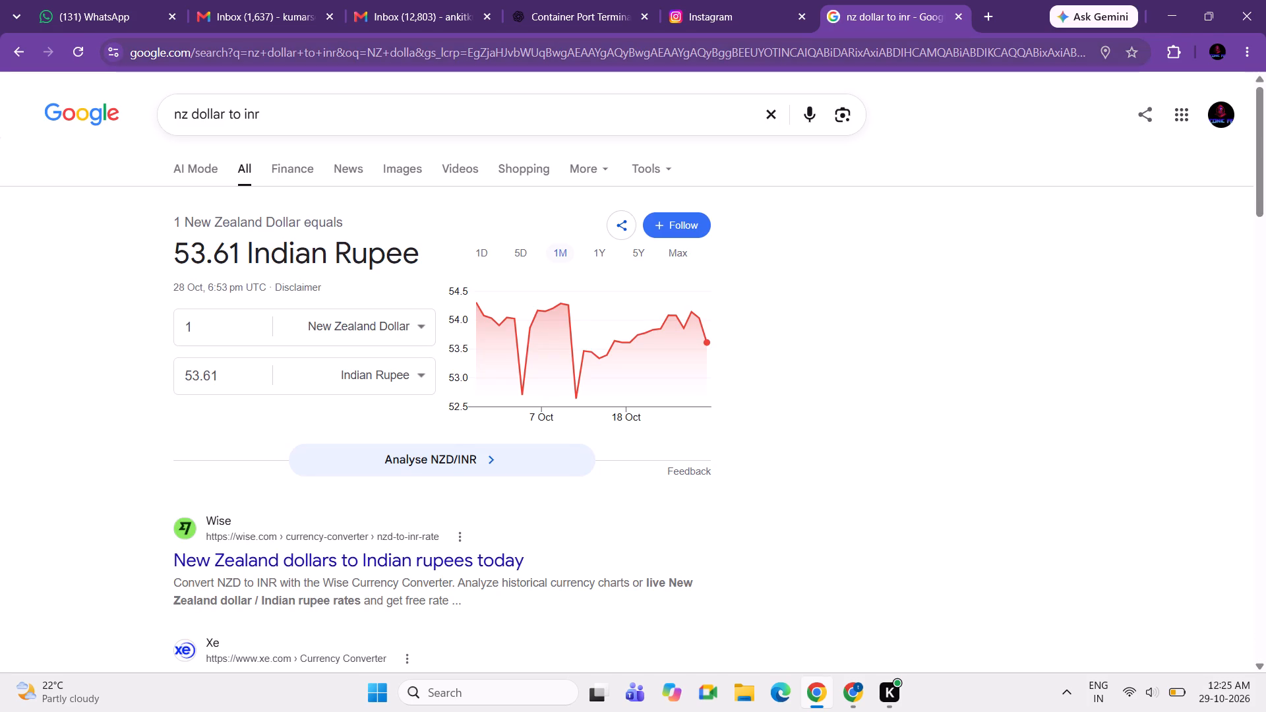
left_click(957, 13)
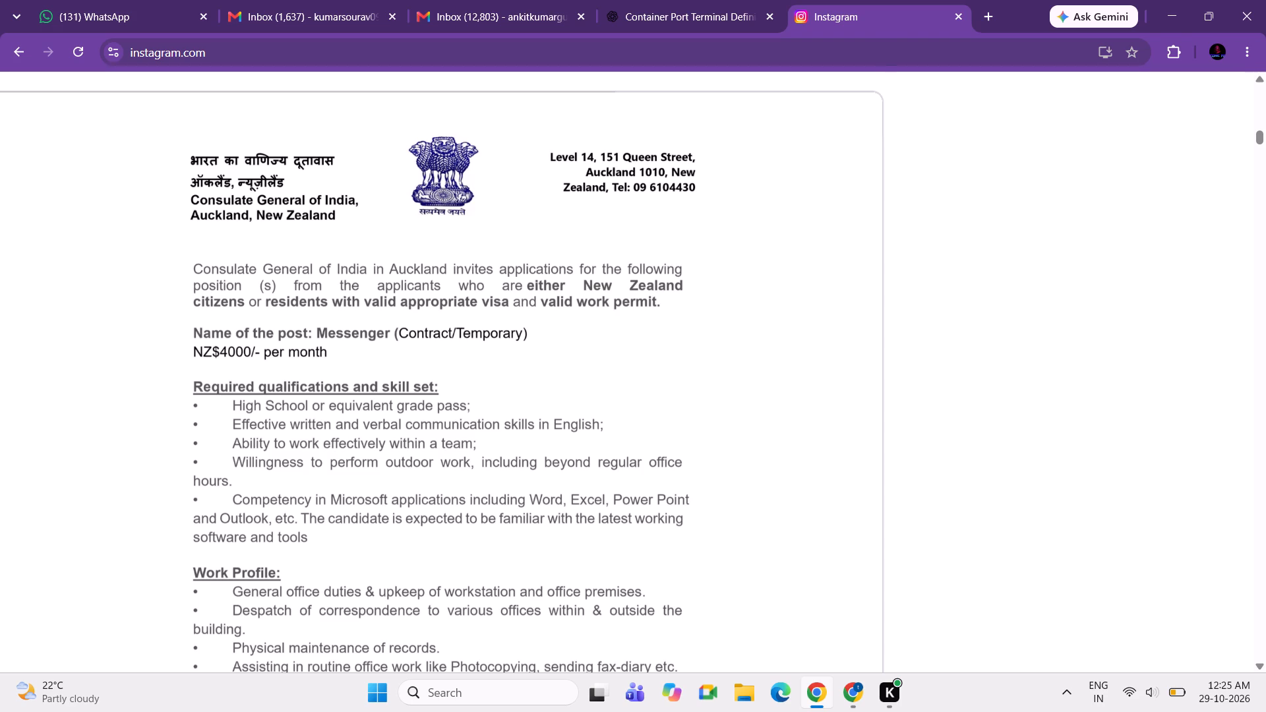
Read on through the Messenger vacancy notice's qualifications, work profile and application instructions.
scroll(518, 500, "down", 2)
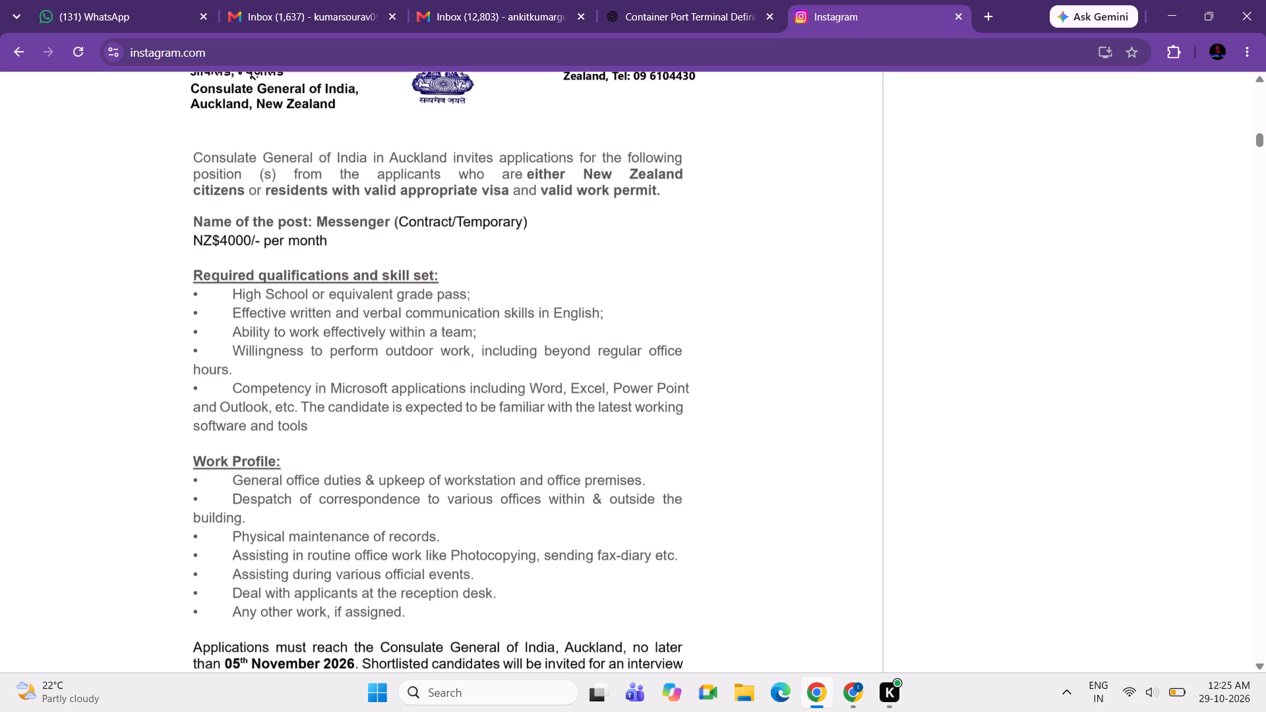
scroll(740, 500, "down", 1)
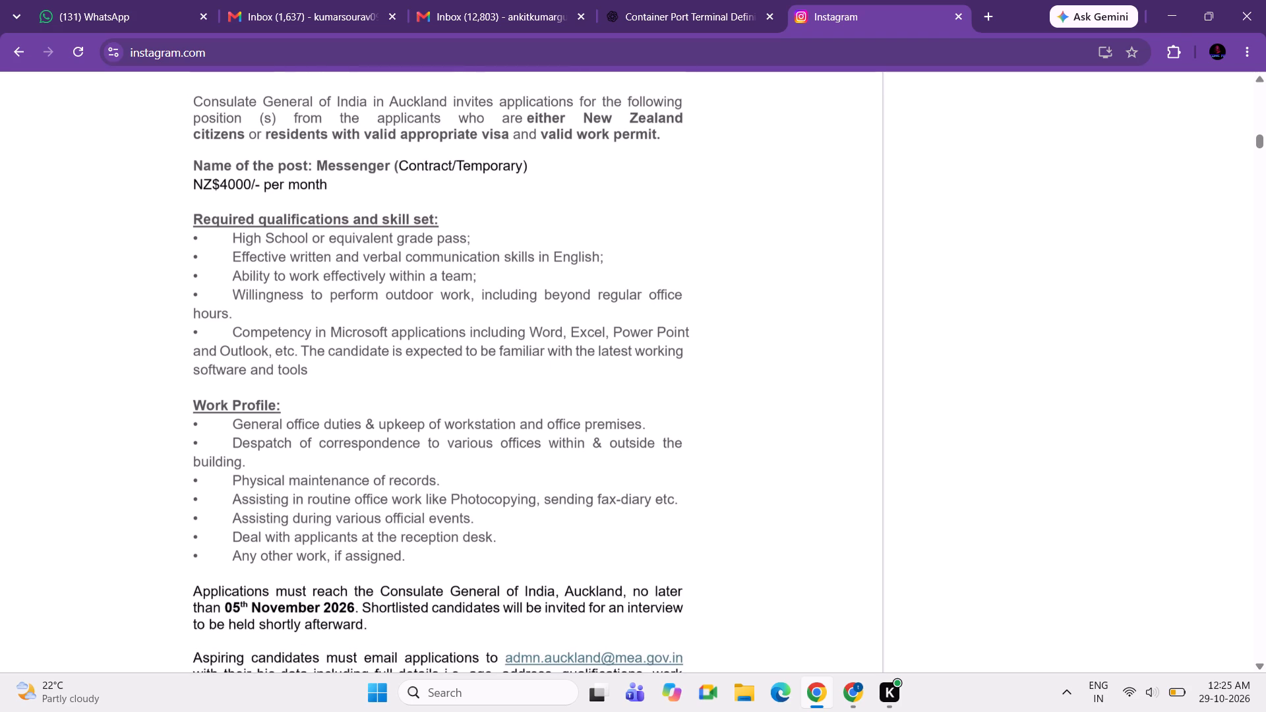